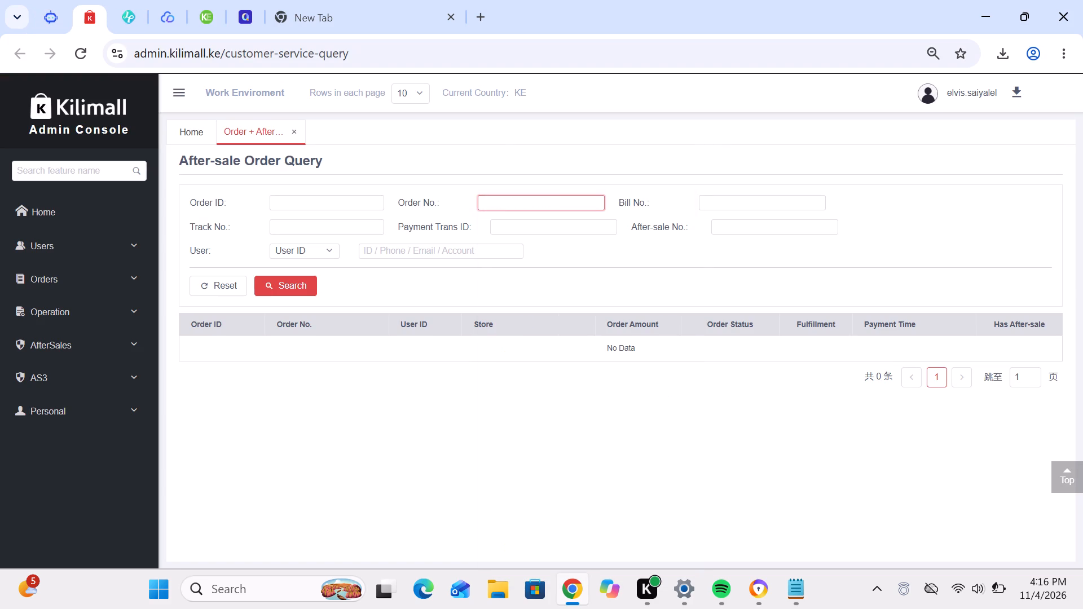
{"action": "left_click", "coordinate": [286, 284]}
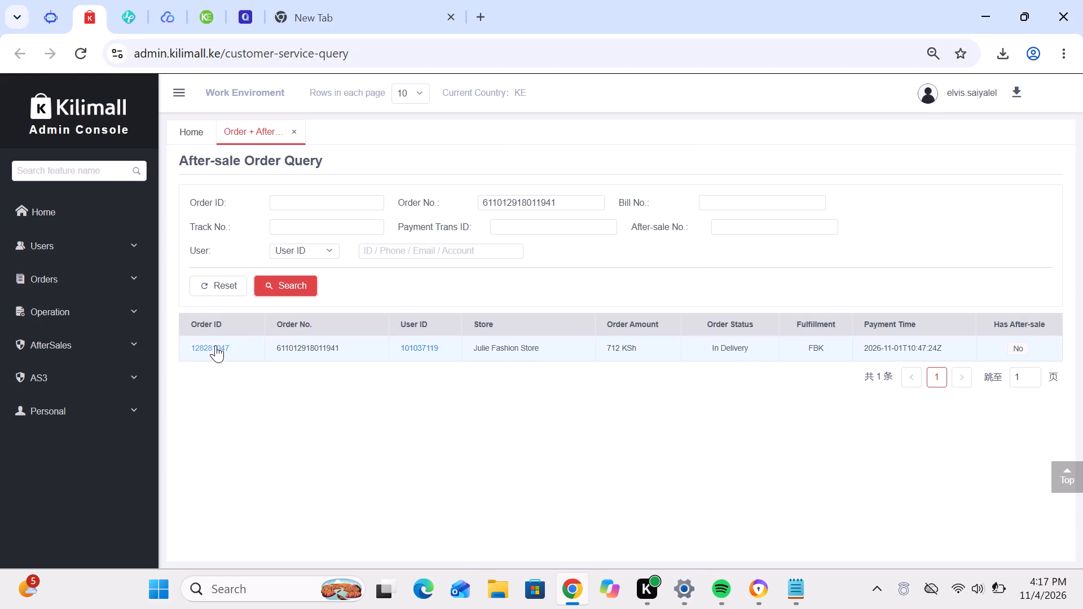
{"action": "left_click", "coordinate": [215, 345]}
Expand the order's logistics information to view the tracking history of Parcel 01.
{"action": "scroll", "coordinate": [474, 312], "scroll_direction": "down", "scroll_amount": 3}
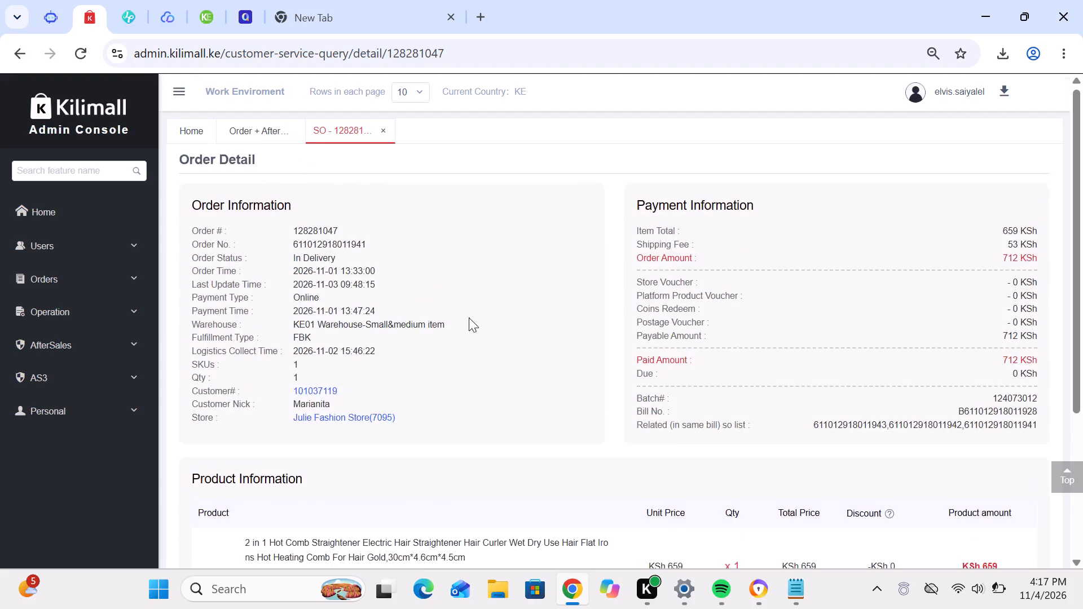
{"action": "scroll", "coordinate": [469, 317], "scroll_direction": "down", "scroll_amount": 8}
{"action": "left_click", "coordinate": [1006, 443]}
{"action": "scroll", "coordinate": [996, 444], "scroll_direction": "down", "scroll_amount": 4}
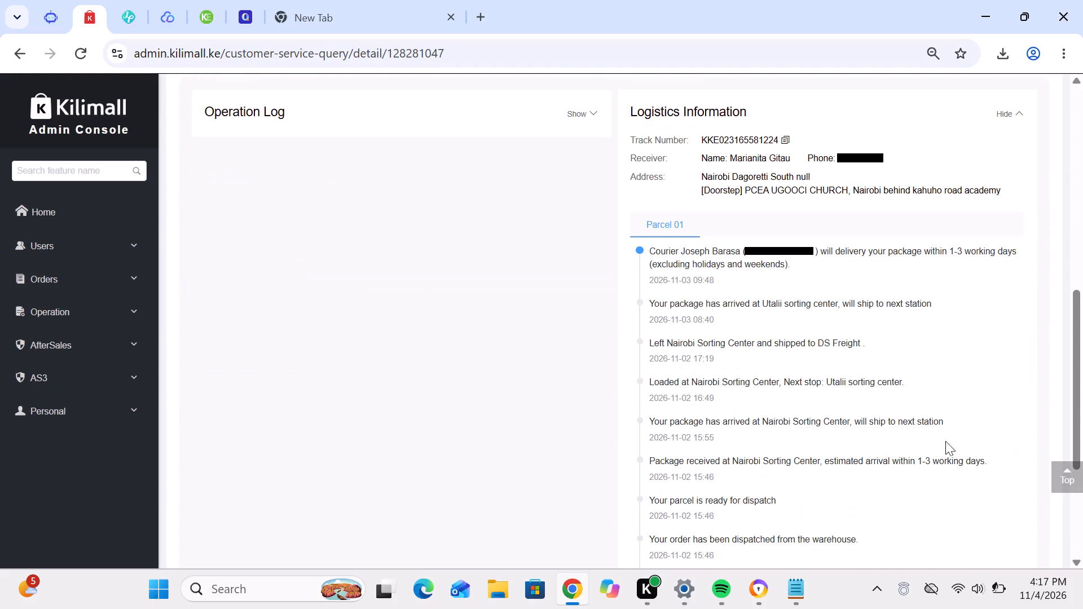
Copy the latest Parcel 01 tracking entry, from the courier's name and contact through the 1-3 working days delivery estimate.
{"action": "left_click_drag", "start_coordinate": [650, 248], "coordinate": [805, 258]}
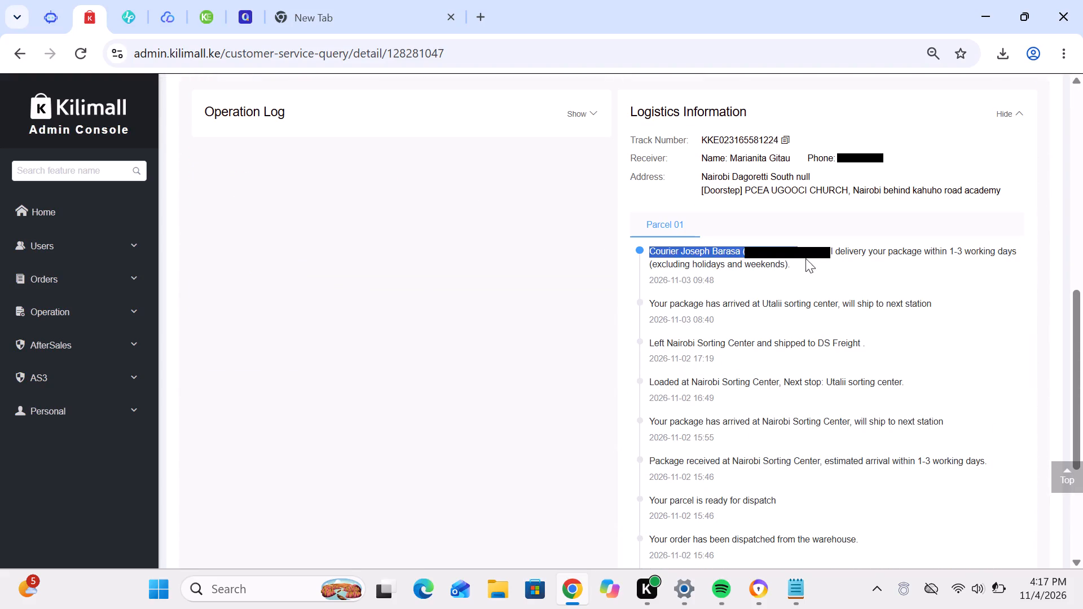
{"action": "left_click_drag", "start_coordinate": [805, 258], "coordinate": [1009, 257]}
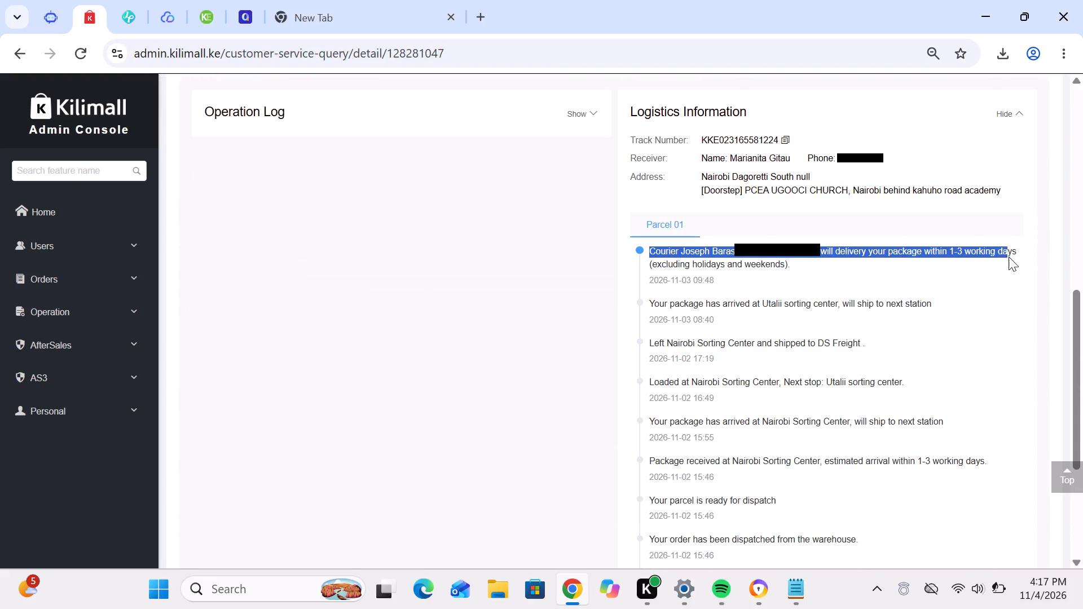
{"action": "left_click_drag", "start_coordinate": [1009, 257], "coordinate": [994, 268]}
{"action": "right_click", "coordinate": [931, 253]}
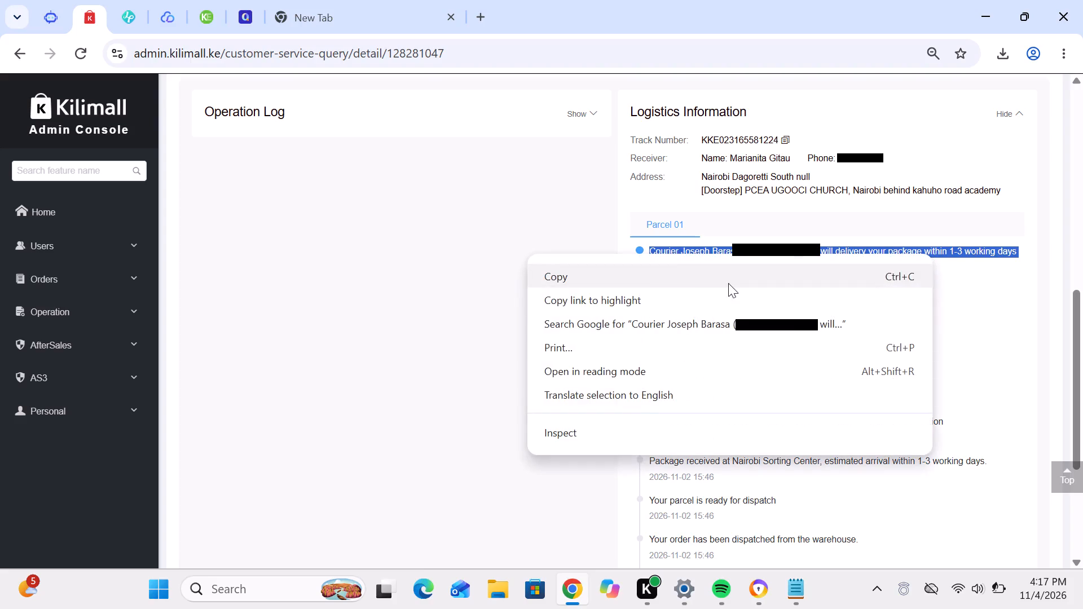
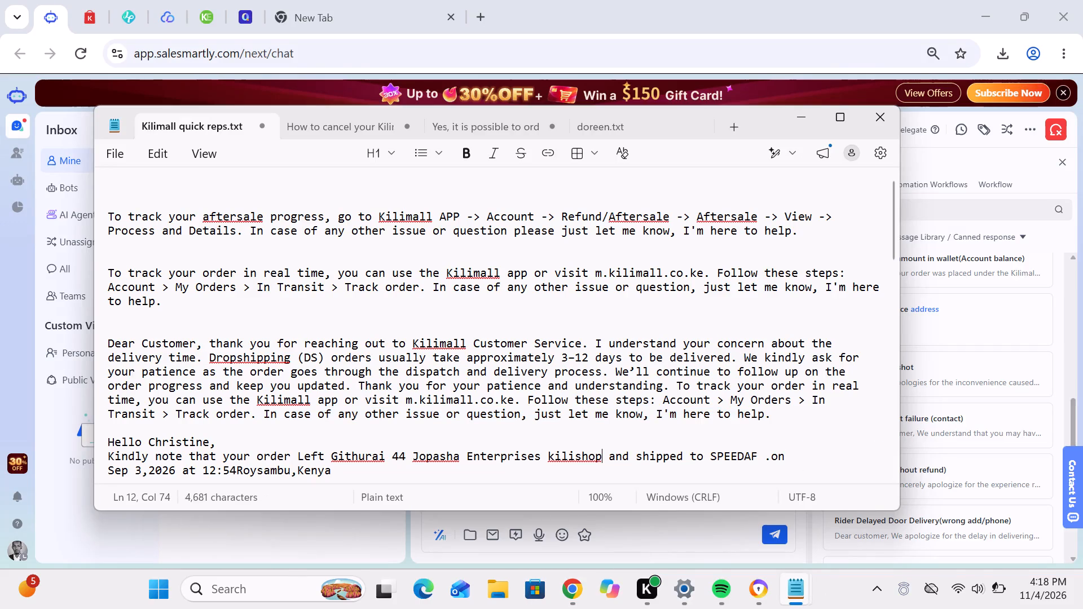
In Kilimall quick reps.txt, select the Dropshipping reply's closing text from "We'll continue to follow up" through "I'm here to help.".
{"action": "left_click_drag", "start_coordinate": [614, 369], "coordinate": [795, 407]}
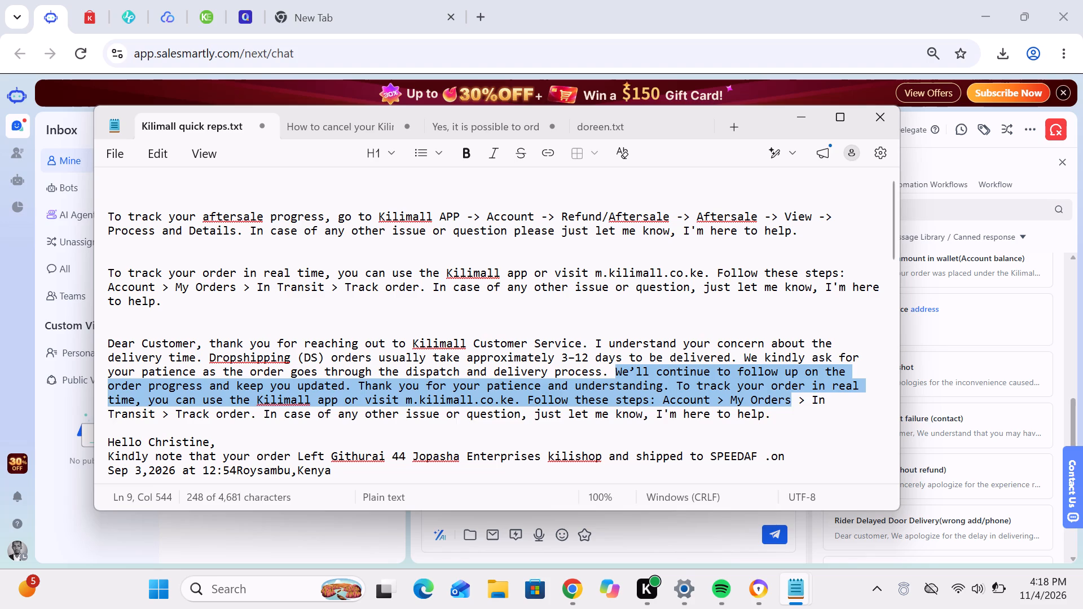
{"action": "left_click_drag", "start_coordinate": [795, 407], "coordinate": [801, 416]}
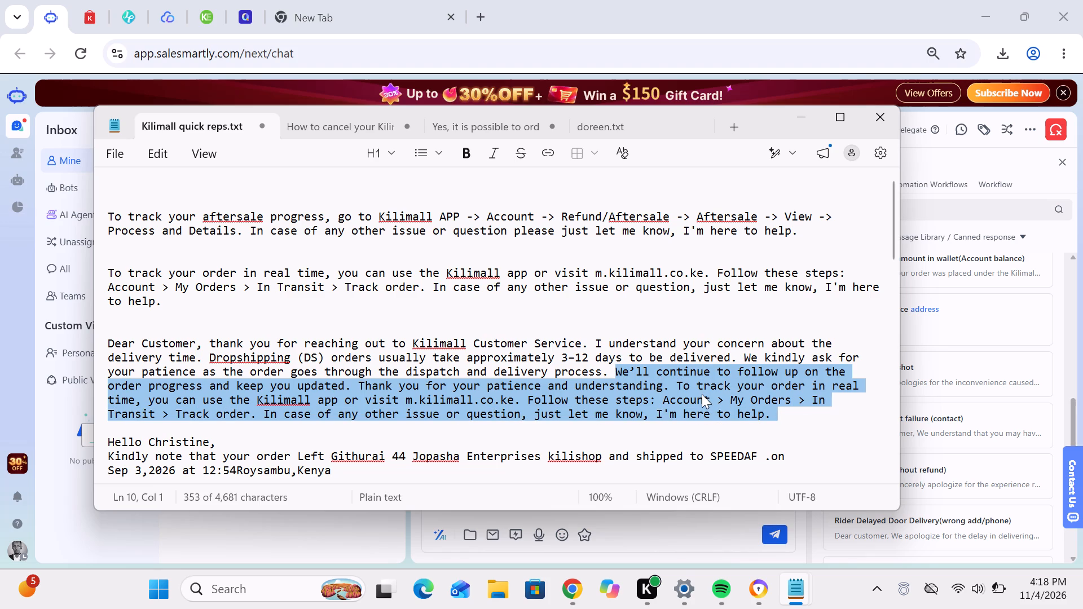
{"action": "scroll", "coordinate": [712, 371], "scroll_direction": "up", "scroll_amount": 7}
{"action": "scroll", "coordinate": [722, 301], "scroll_direction": "up", "scroll_amount": 4}
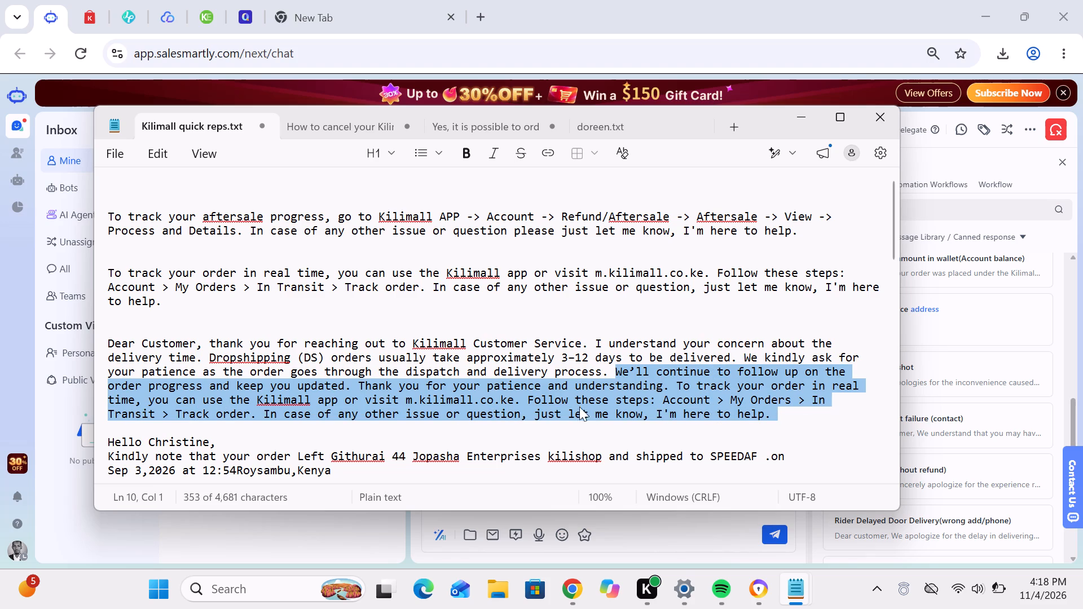
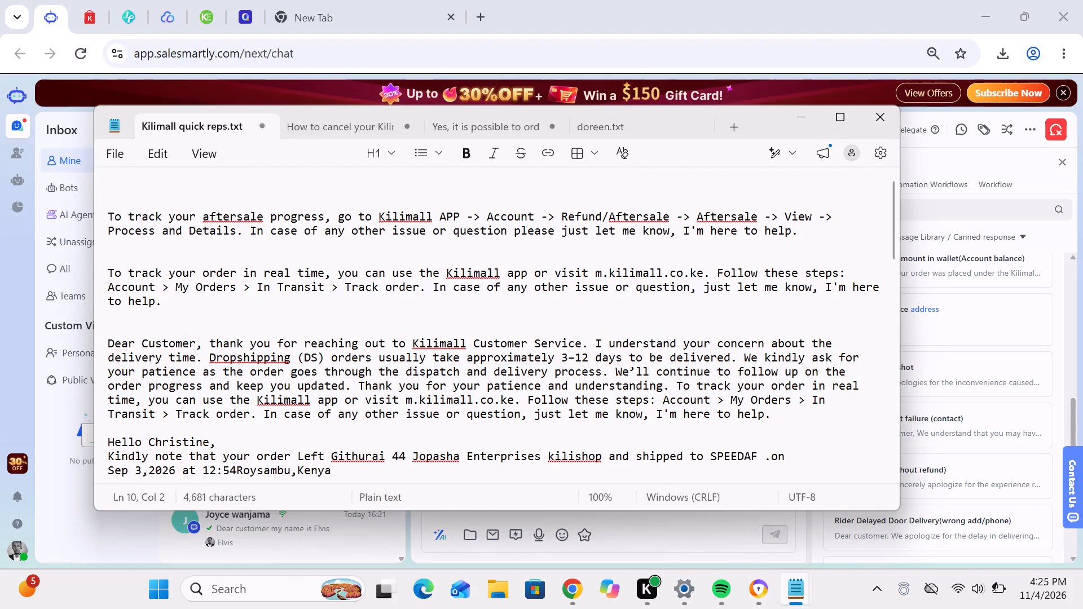
Select the Dropshipping reply's closing sentence from "In case of any other issue or question" through "I'm here to help.".
{"action": "left_click_drag", "start_coordinate": [258, 412], "coordinate": [778, 426]}
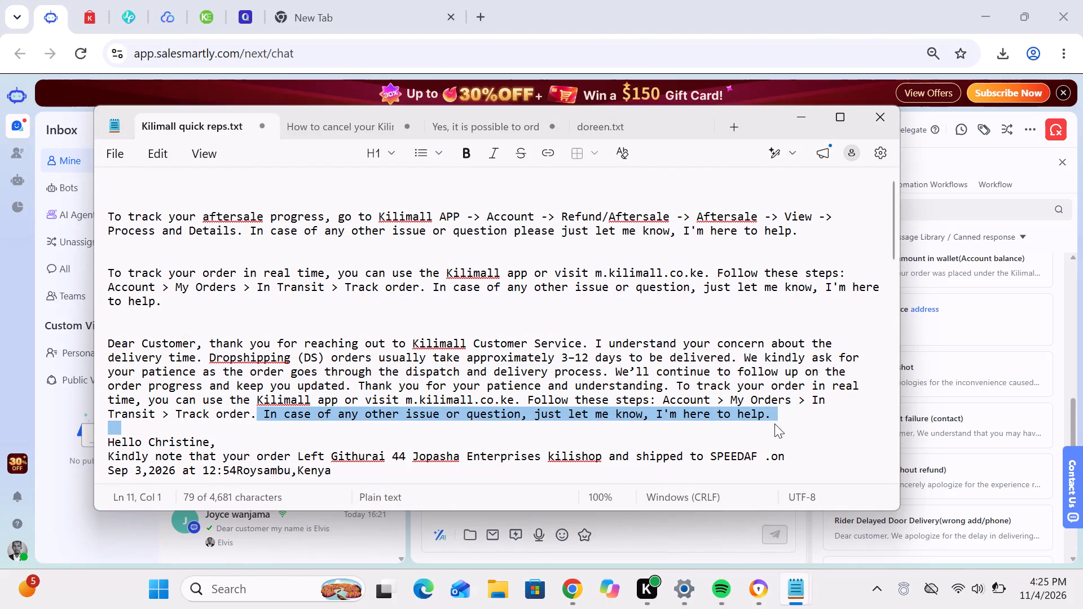
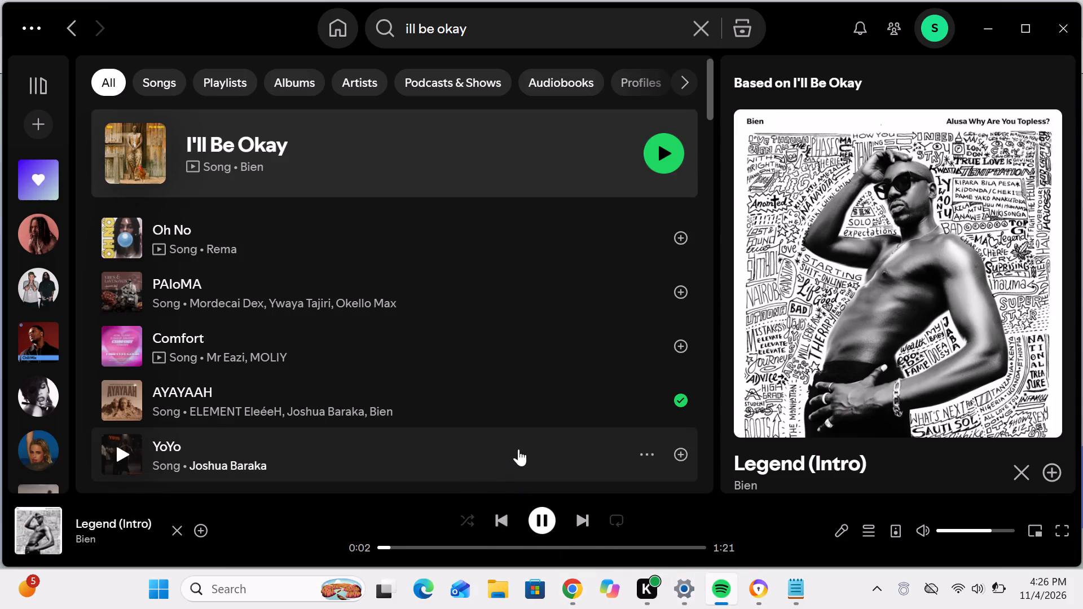
Skip forward in the Spotify queue past Legend (Intro) by Bien and PARARIRA by Matata and Coster Ojwang.
{"action": "left_click", "coordinate": [581, 517]}
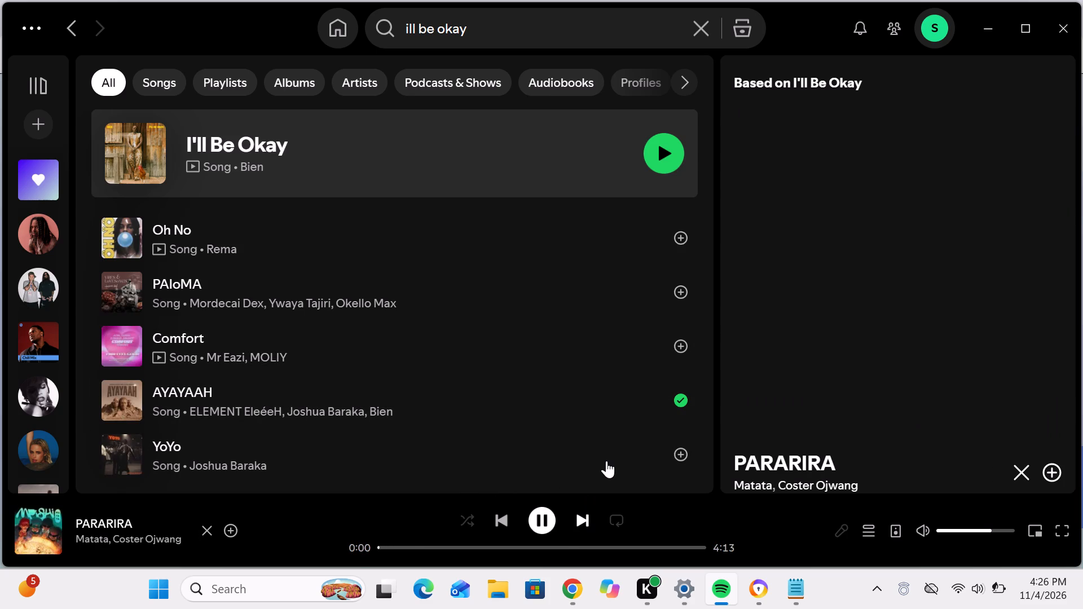
{"action": "left_click", "coordinate": [582, 518]}
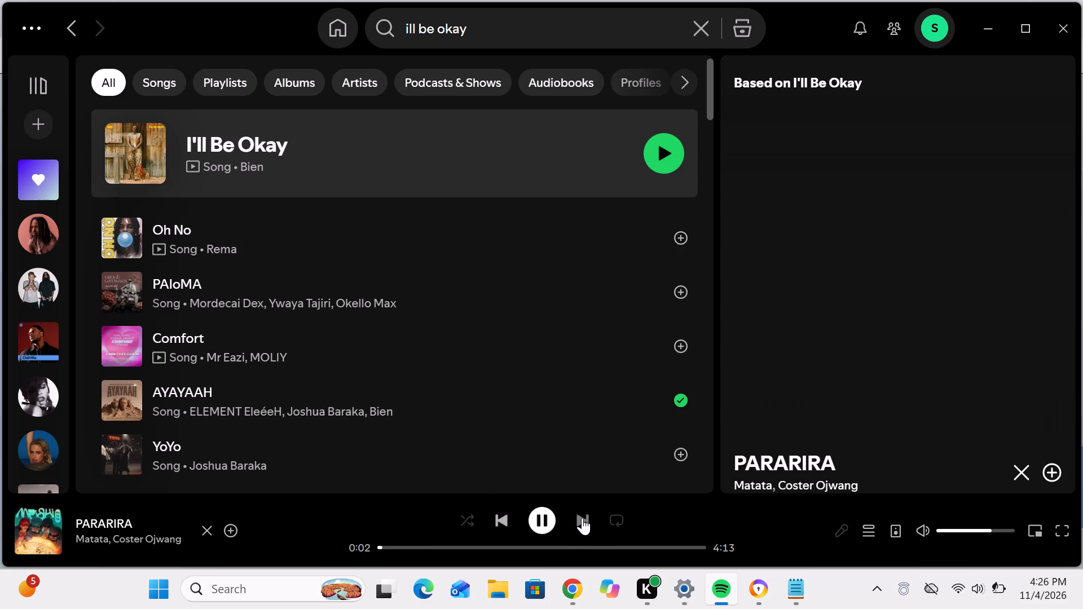
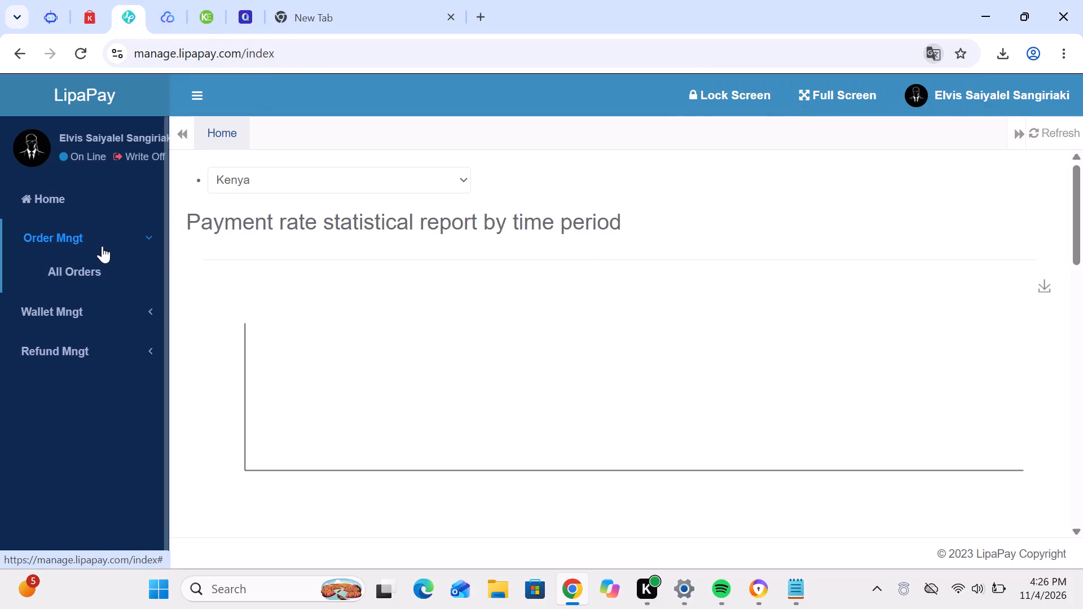
Search all LipaPay orders by the customer's mobile number with the 254 prefix and the creation-date range cleared.
{"action": "left_click", "coordinate": [104, 265]}
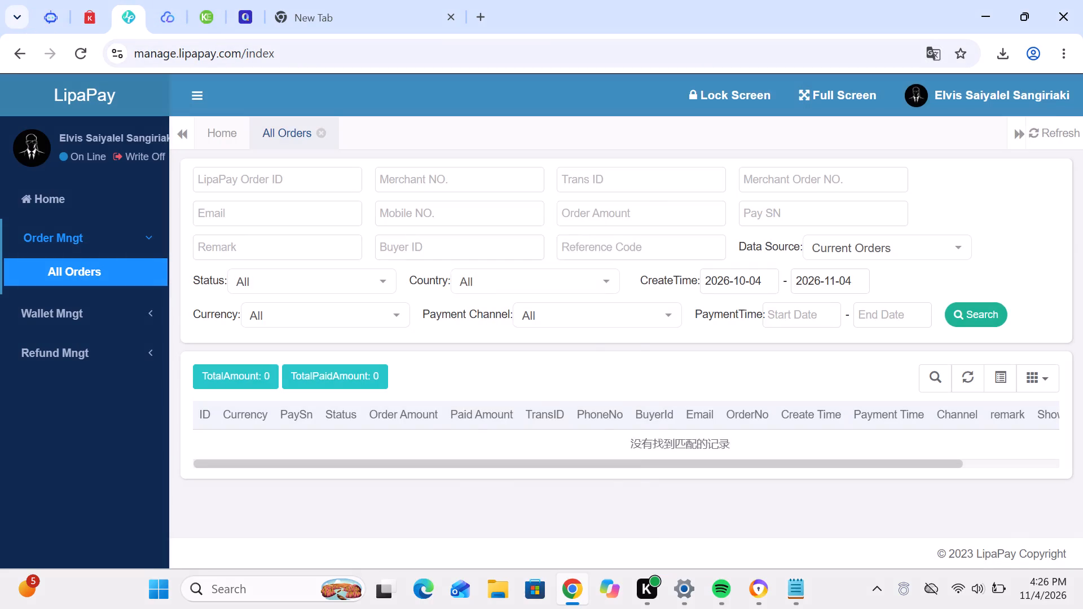
{"action": "right_click", "coordinate": [441, 208]}
{"action": "left_click", "coordinate": [504, 378]}
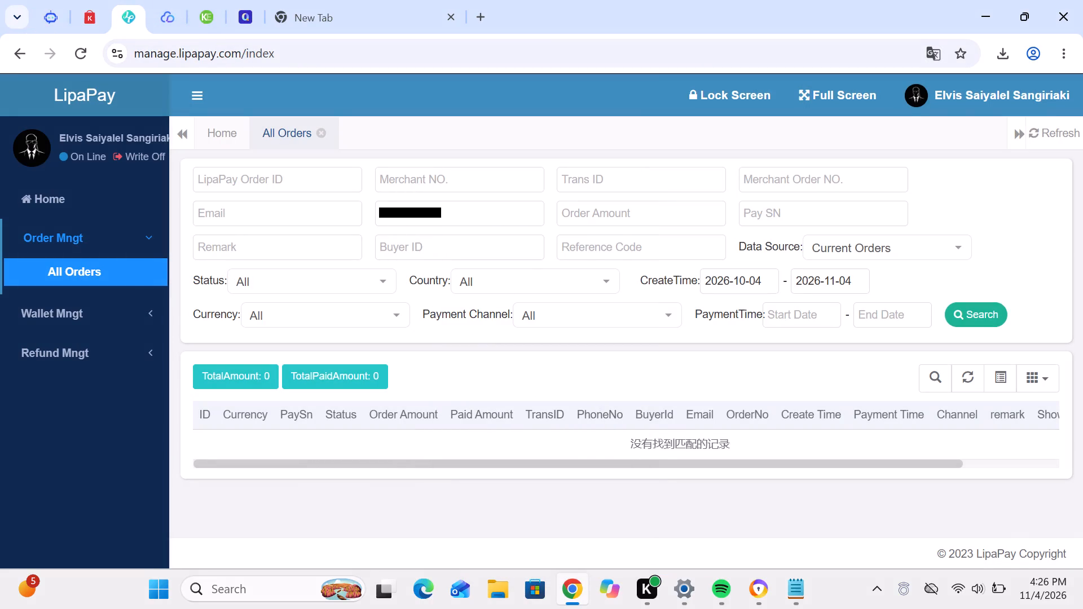
{"action": "left_click", "coordinate": [384, 213]}
{"action": "key", "text": "BackSpace"}
{"action": "key", "text": "BackSpace"}
{"action": "type", "text": "254"}
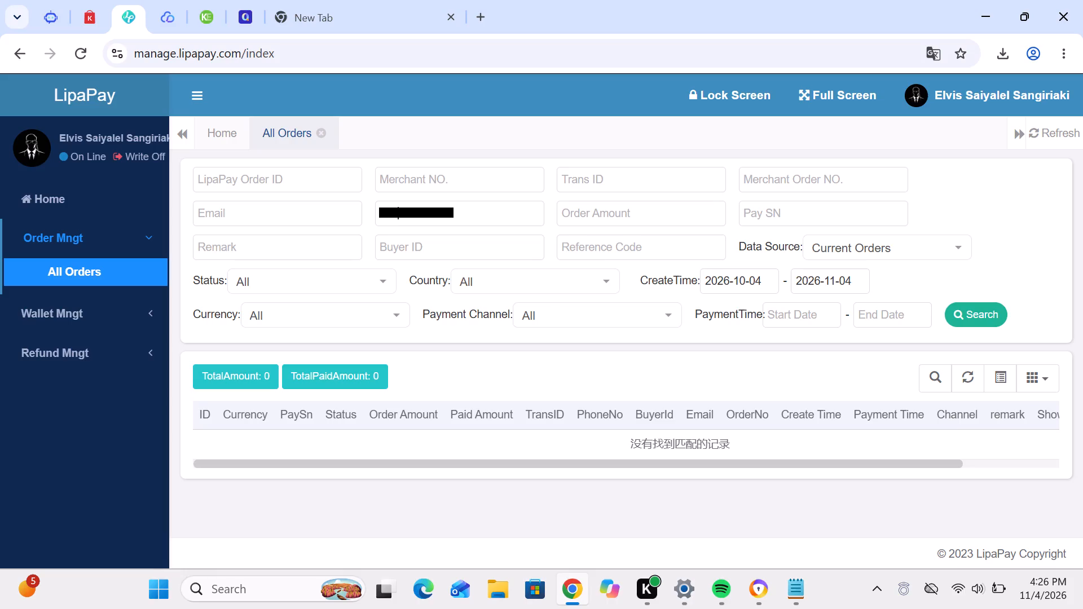
{"action": "left_click_drag", "start_coordinate": [864, 284], "coordinate": [672, 289]}
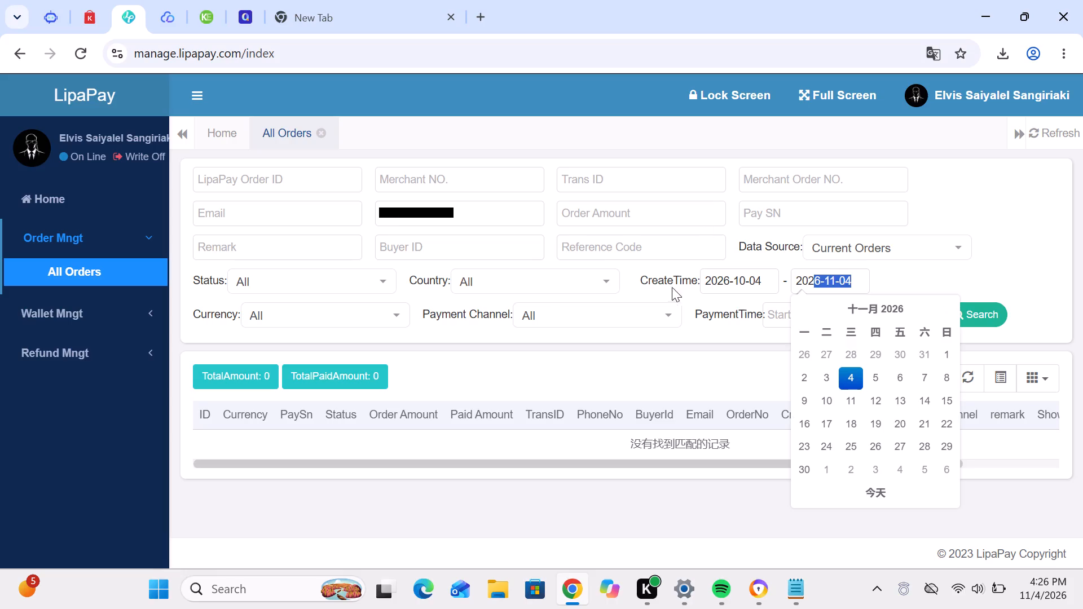
{"action": "key", "text": "BackSpace"}
{"action": "left_click_drag", "start_coordinate": [768, 277], "coordinate": [538, 273]}
{"action": "key", "text": "BackSpace"}
{"action": "left_click", "coordinate": [994, 307]}
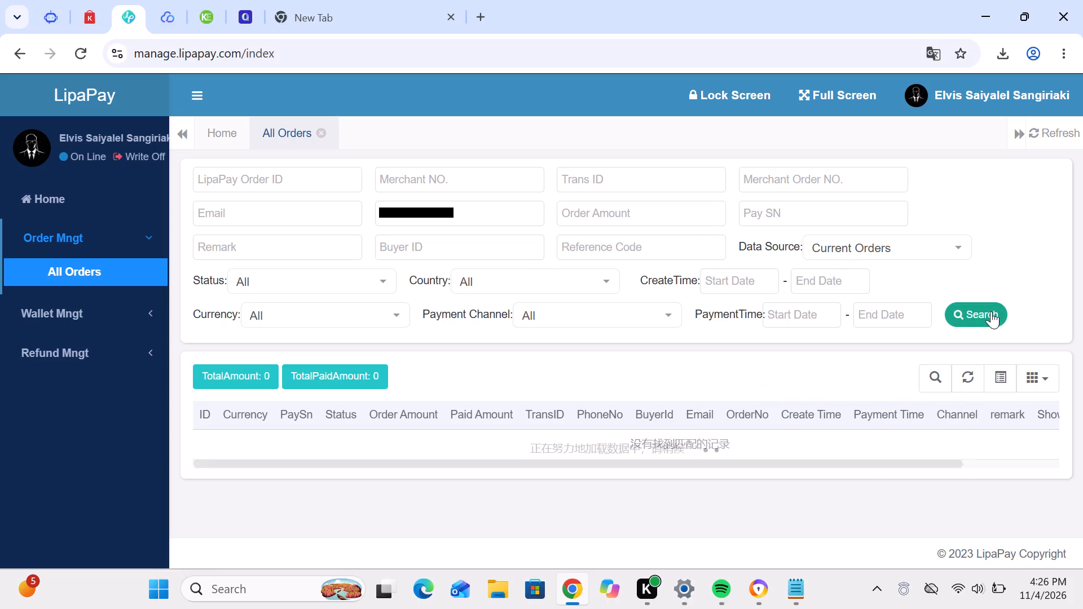
{"action": "scroll", "coordinate": [774, 380], "scroll_direction": "down", "scroll_amount": 3}
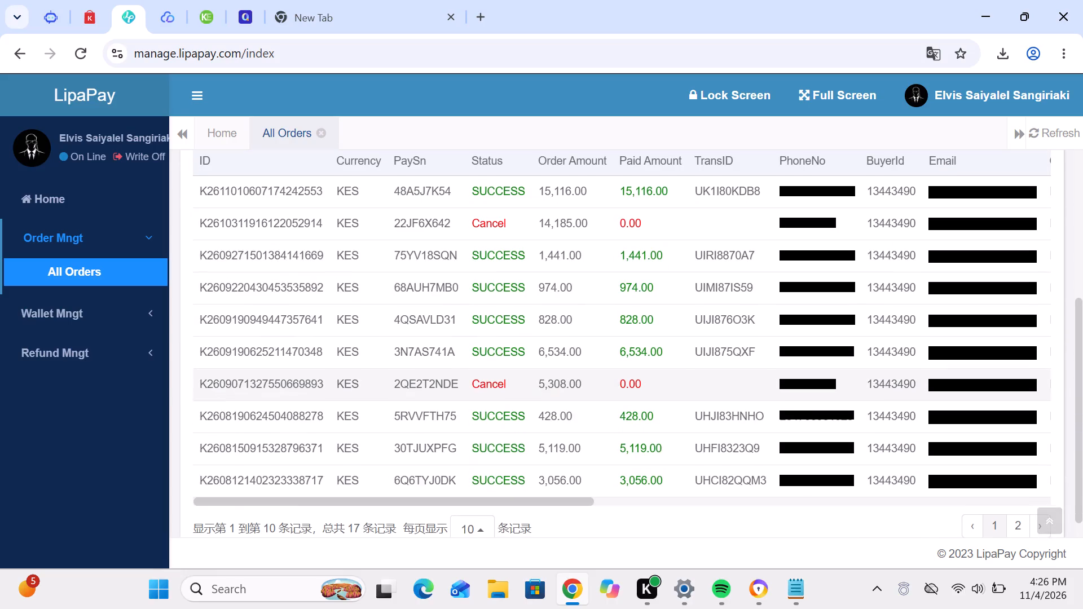
{"action": "left_click_drag", "start_coordinate": [564, 504], "coordinate": [967, 463]}
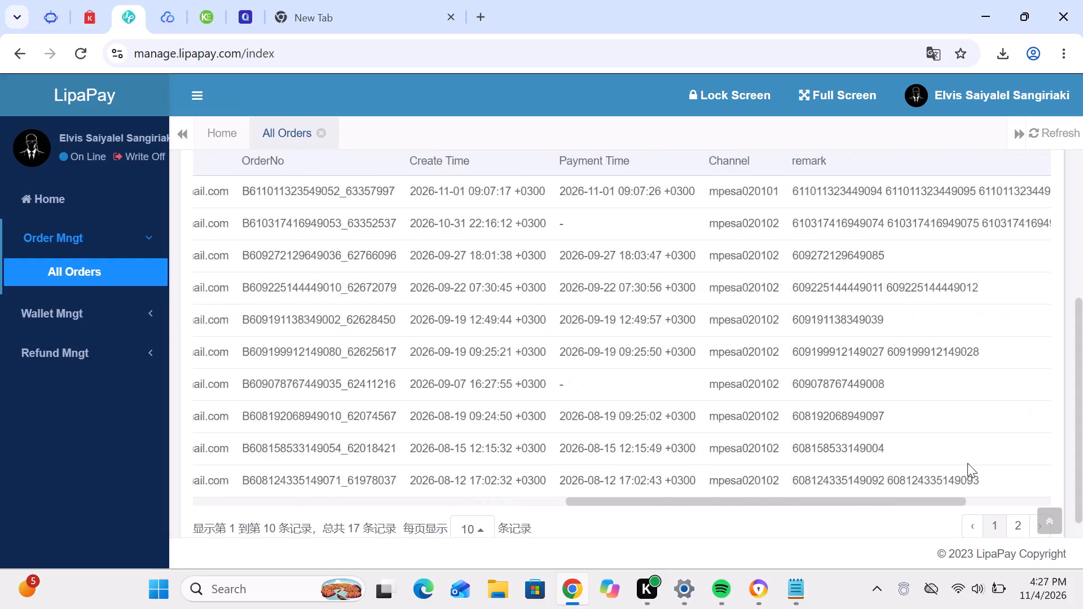
{"action": "left_click_drag", "start_coordinate": [967, 463], "coordinate": [997, 455]}
{"action": "scroll", "coordinate": [620, 251], "scroll_direction": "up", "scroll_amount": 1}
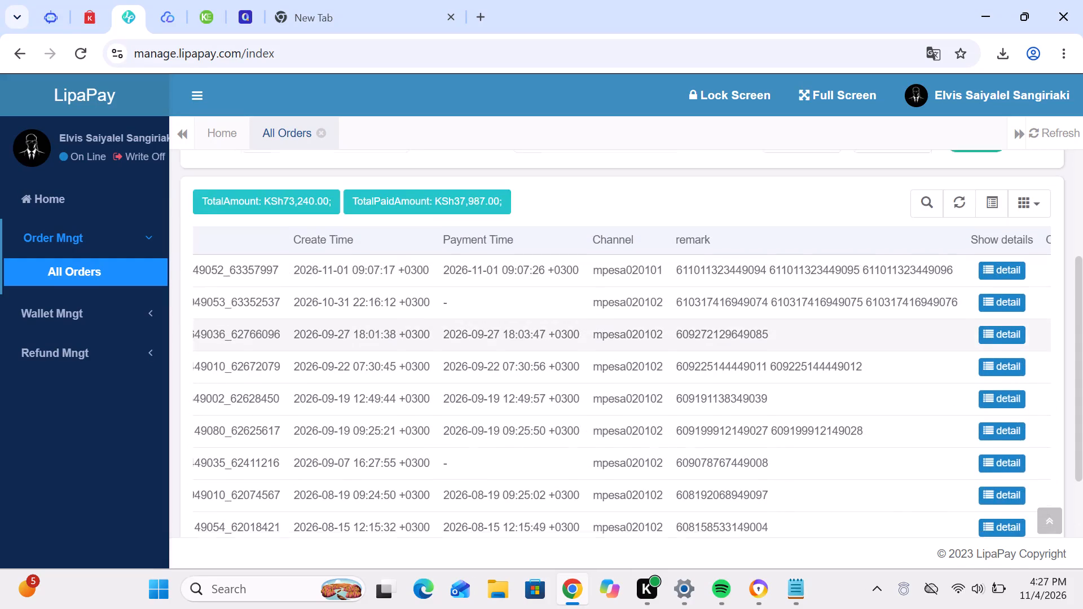
{"action": "double_click", "coordinate": [715, 276]}
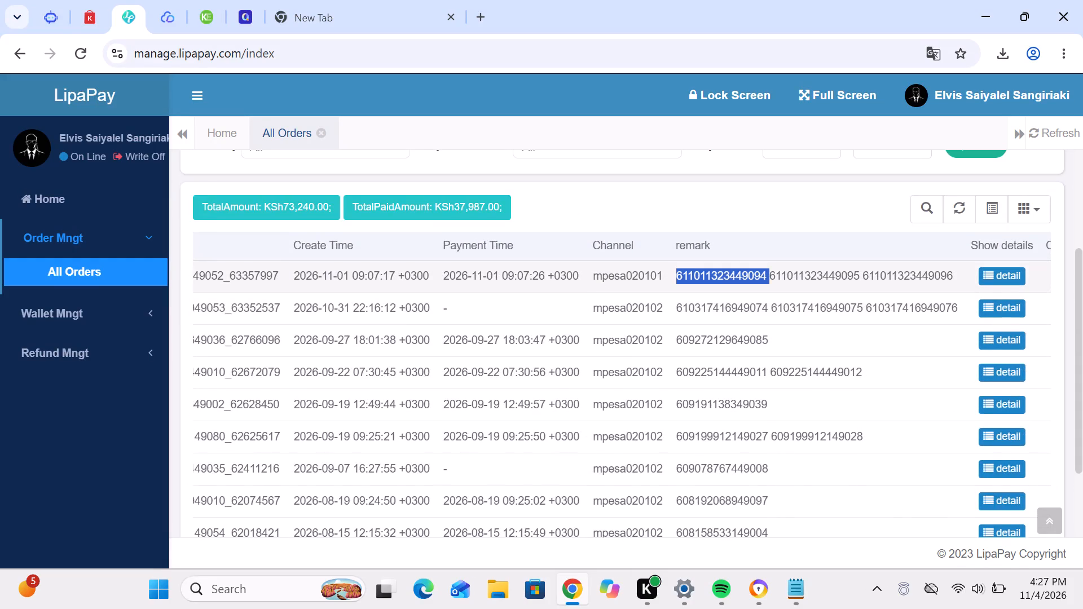
{"action": "right_click", "coordinate": [715, 276]}
{"action": "left_click", "coordinate": [729, 296]}
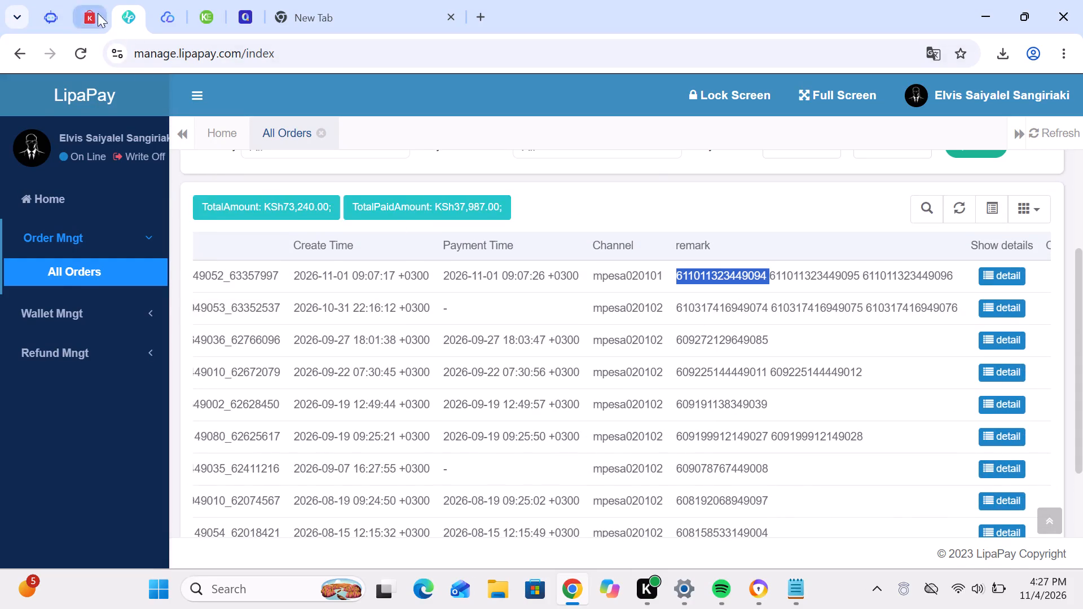
{"action": "left_click", "coordinate": [98, 13]}
{"action": "scroll", "coordinate": [392, 226], "scroll_direction": "up", "scroll_amount": 13}
{"action": "left_click", "coordinate": [284, 126]}
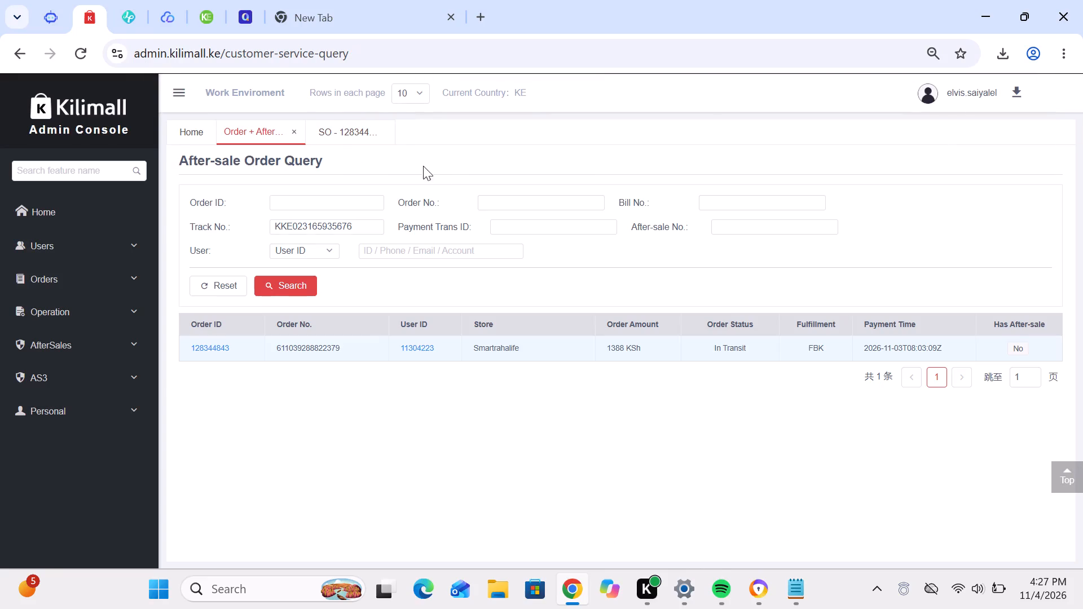
{"action": "right_click", "coordinate": [478, 201]}
{"action": "left_click", "coordinate": [513, 379]}
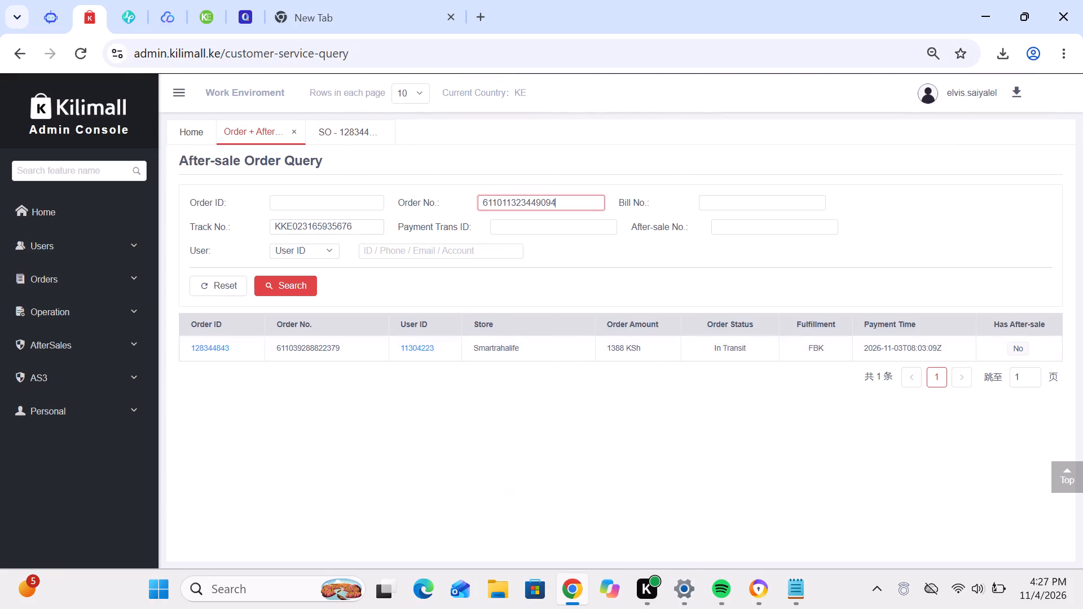
{"action": "left_click_drag", "start_coordinate": [369, 226], "coordinate": [161, 231]}
{"action": "key", "text": "BackSpace"}
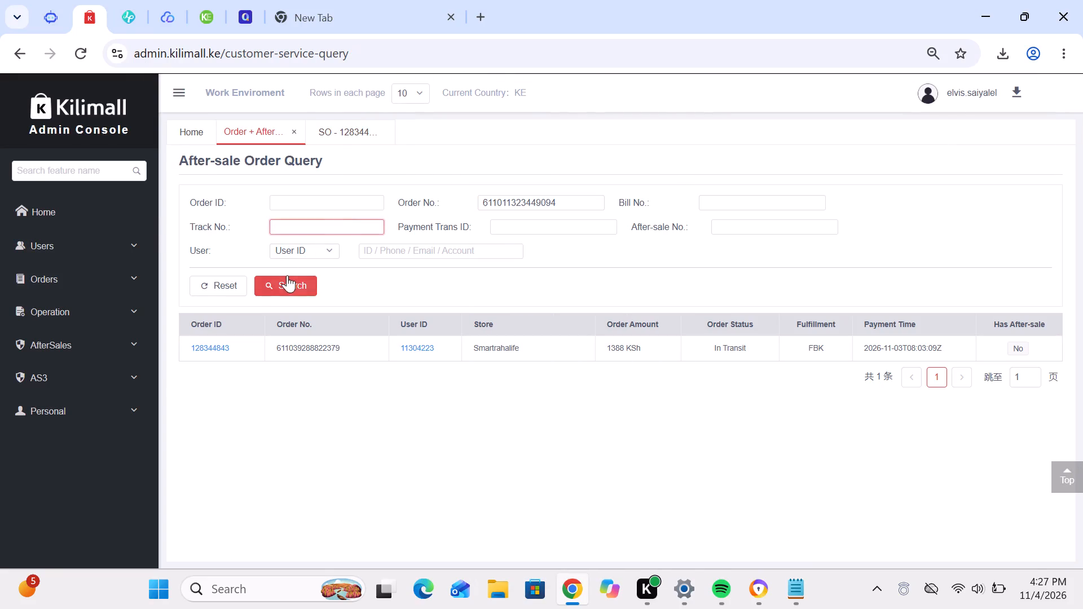
{"action": "left_click", "coordinate": [287, 275]}
{"action": "left_click", "coordinate": [217, 345]}
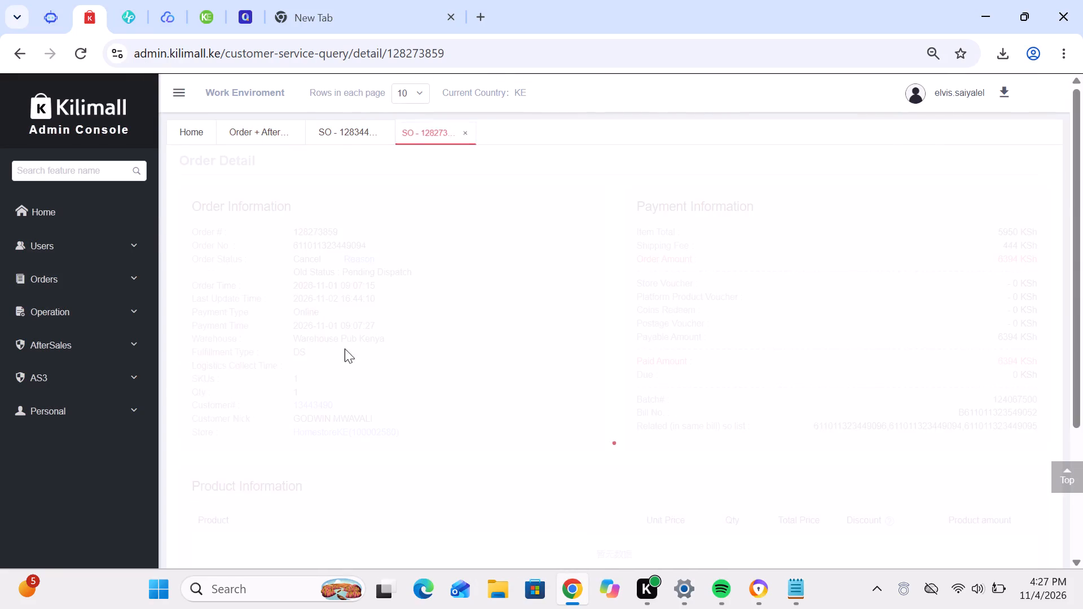
{"action": "scroll", "coordinate": [474, 333], "scroll_direction": "down", "scroll_amount": 10}
{"action": "scroll", "coordinate": [479, 321], "scroll_direction": "up", "scroll_amount": 9}
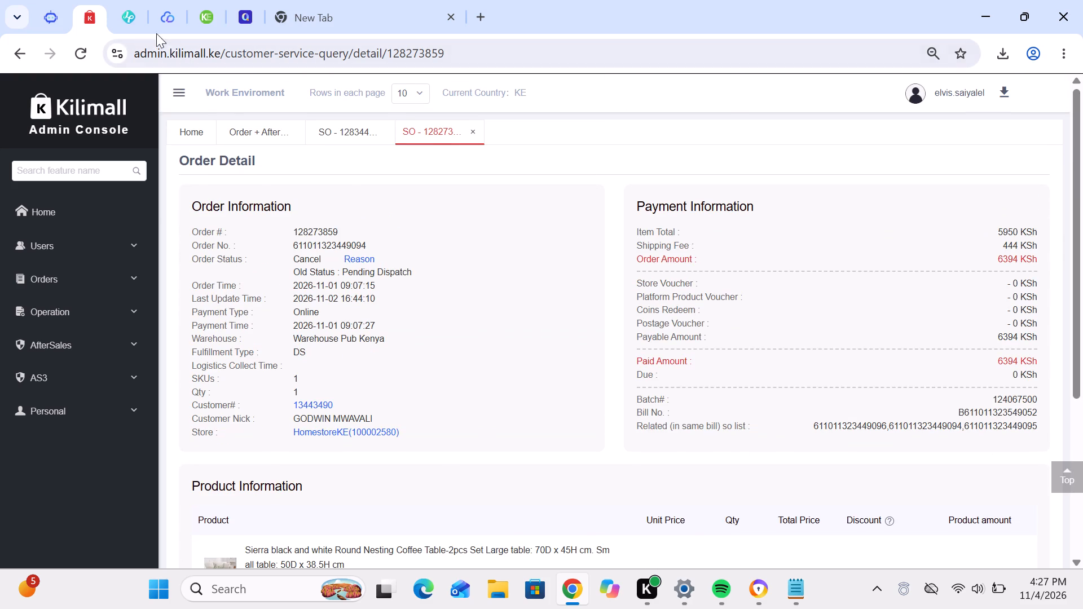
{"action": "left_click_drag", "start_coordinate": [116, 15], "coordinate": [124, 18]}
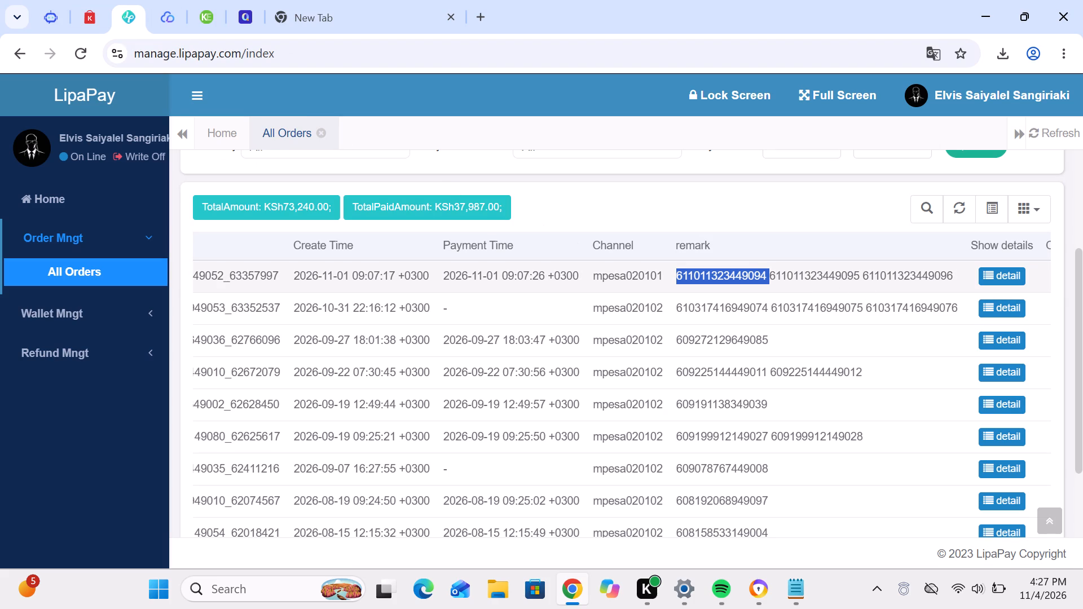
{"action": "double_click", "coordinate": [817, 273]}
{"action": "right_click", "coordinate": [817, 273]}
{"action": "left_click", "coordinate": [620, 304]}
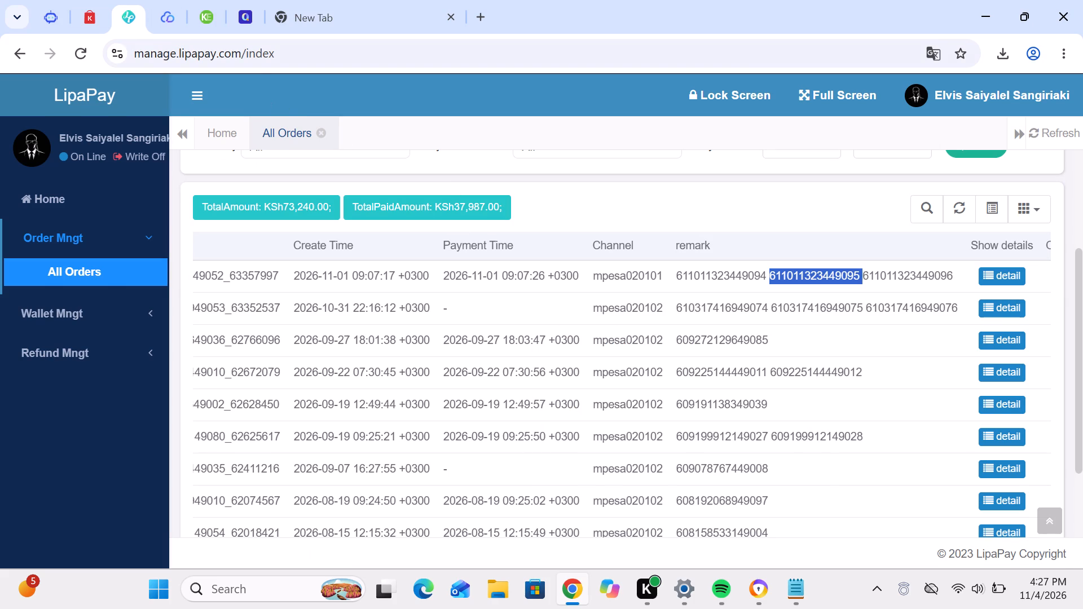
{"action": "left_click", "coordinate": [87, 23]}
{"action": "scroll", "coordinate": [378, 166], "scroll_direction": "up", "scroll_amount": 4}
{"action": "left_click", "coordinate": [249, 133]}
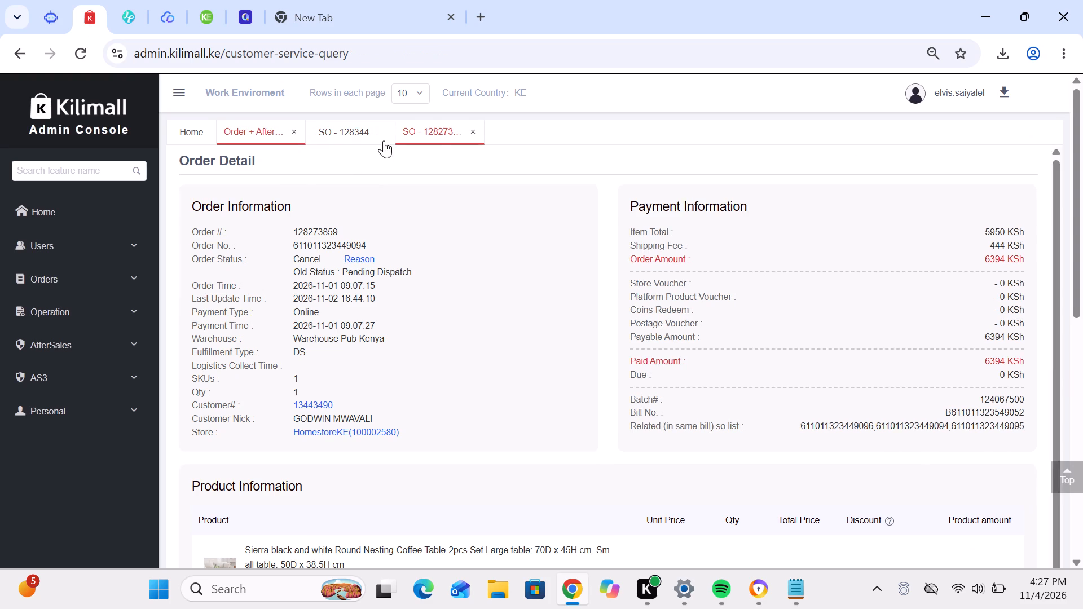
{"action": "left_click_drag", "start_coordinate": [567, 204], "coordinate": [292, 206]}
{"action": "key", "text": "BackSpace"}
{"action": "key", "text": "ctrl+v"}
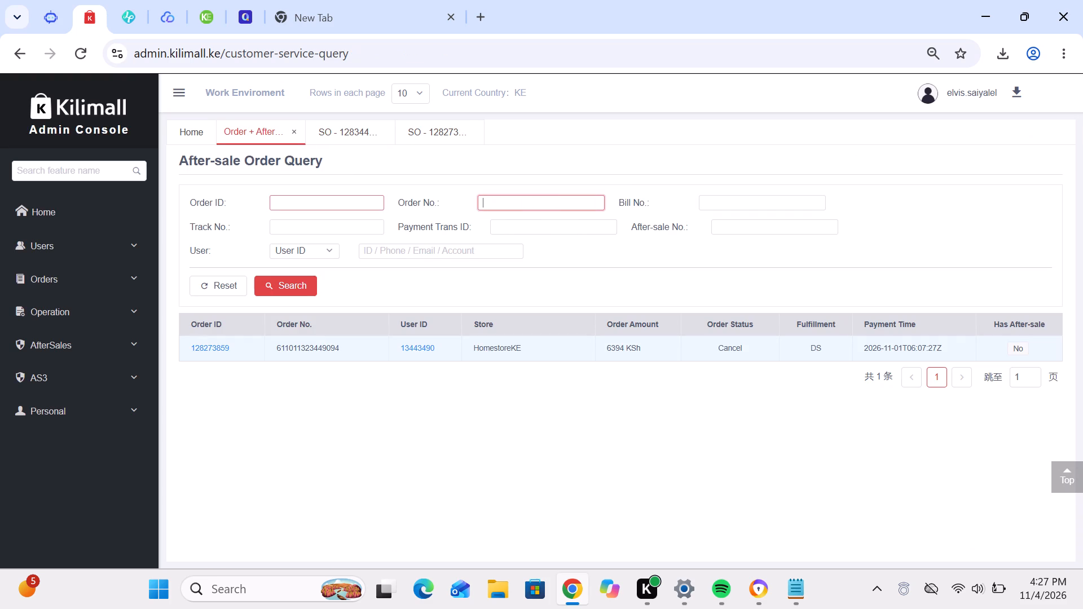
{"action": "left_click", "coordinate": [296, 268]}
{"action": "left_click", "coordinate": [297, 287]}
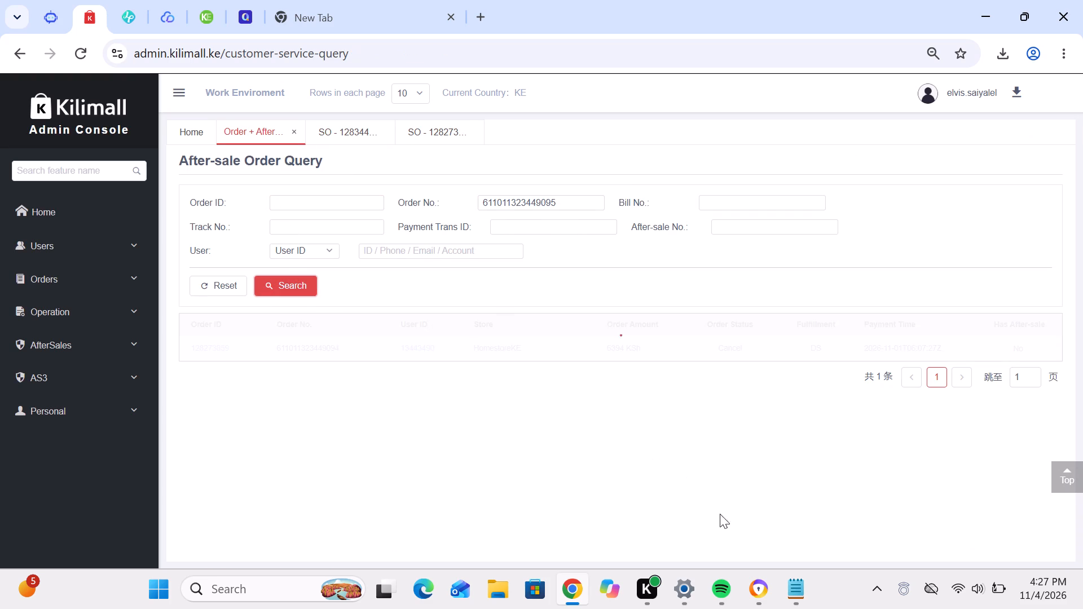
Switch to Spotify, add the playing song Comfort by Mr Eazi and MOLIY to Liked Songs, and return to the browser.
{"action": "left_click", "coordinate": [710, 583]}
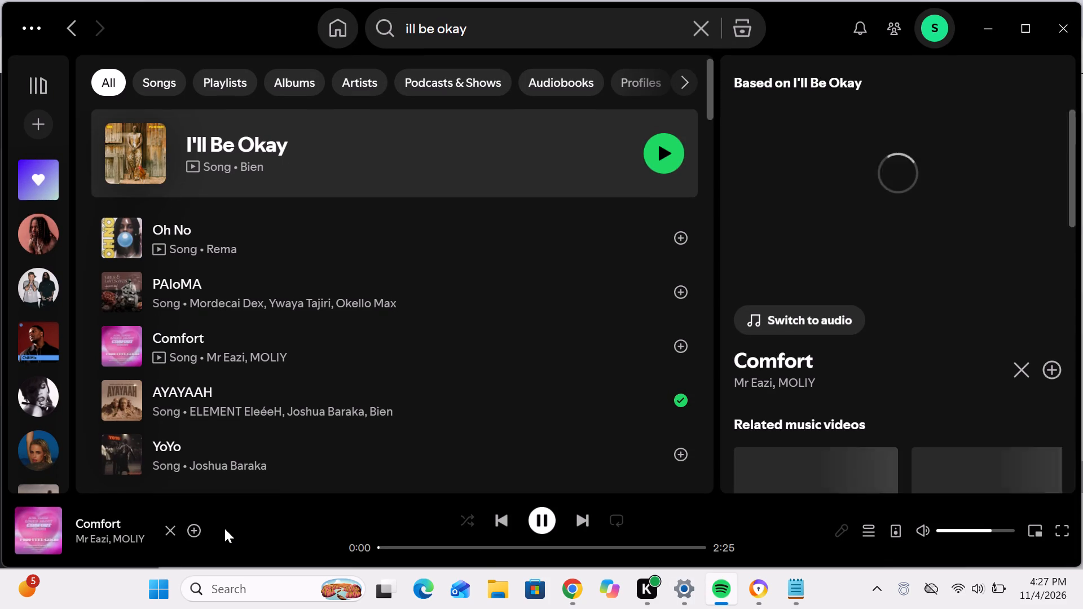
{"action": "left_click", "coordinate": [190, 529]}
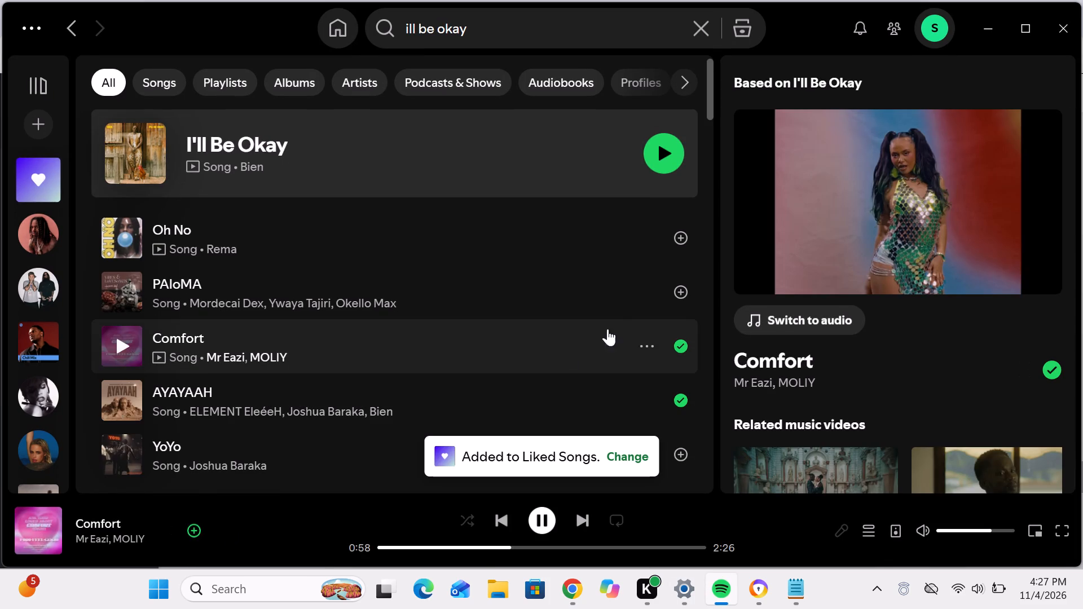
{"action": "left_click", "coordinate": [989, 24]}
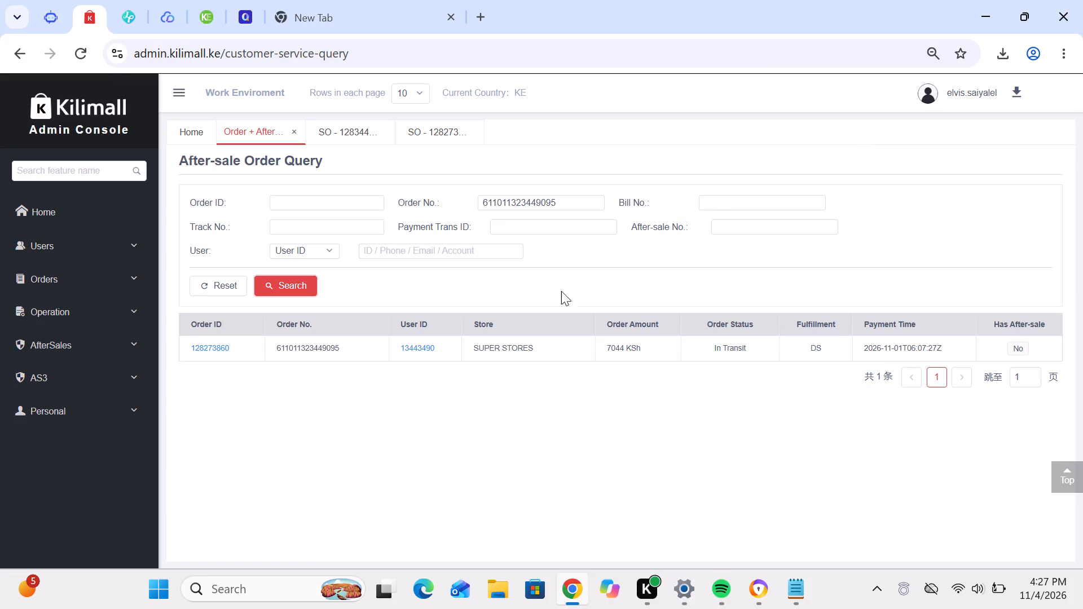
{"action": "left_click", "coordinate": [218, 347]}
{"action": "scroll", "coordinate": [660, 350], "scroll_direction": "down", "scroll_amount": 2}
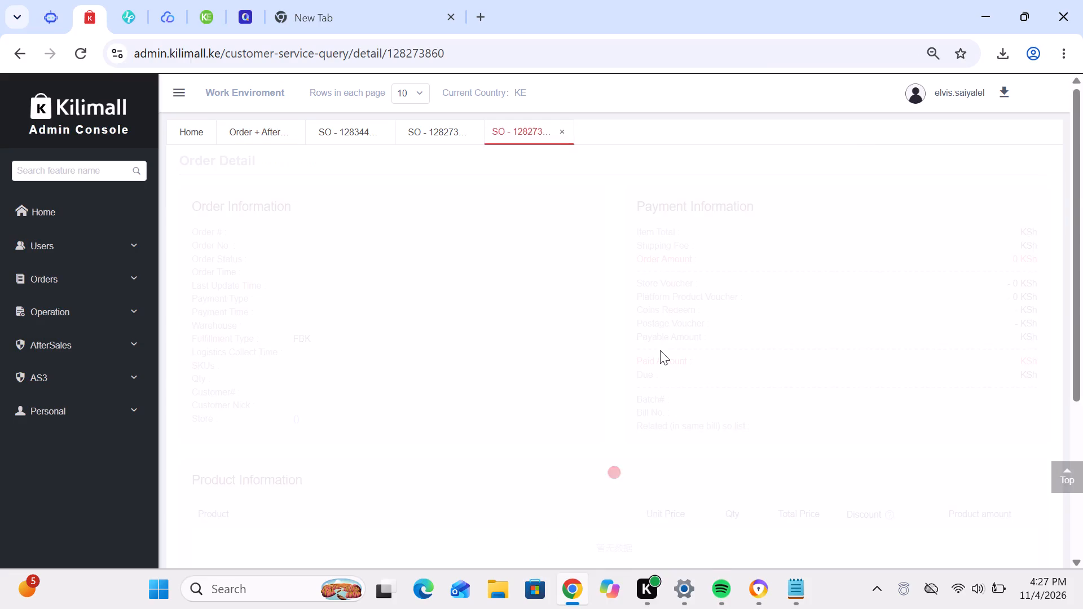
{"action": "scroll", "coordinate": [660, 350], "scroll_direction": "down", "scroll_amount": 13}
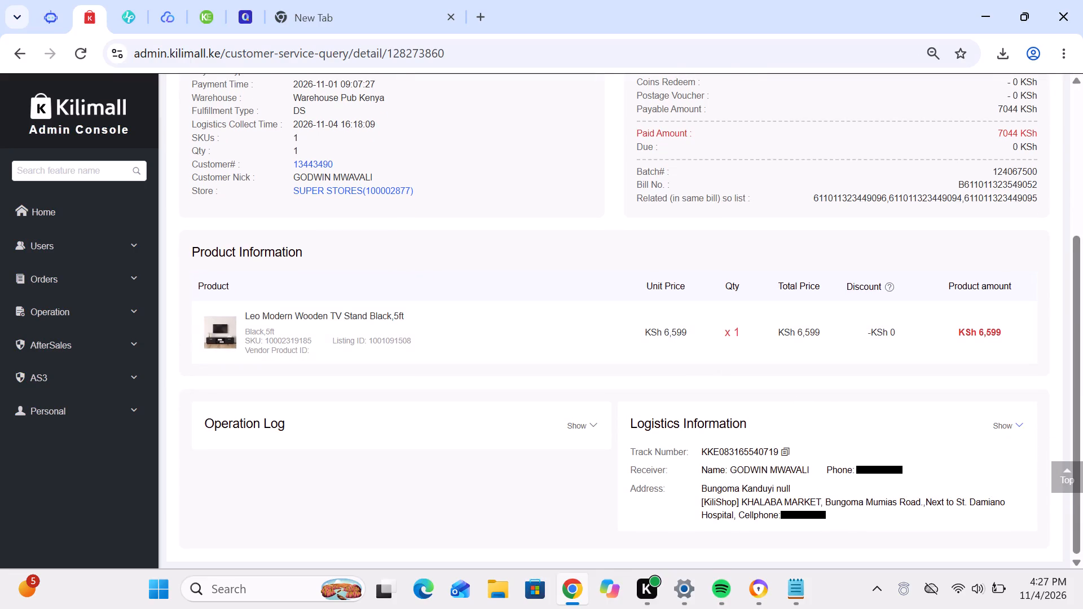
{"action": "left_click", "coordinate": [1002, 422]}
{"action": "scroll", "coordinate": [963, 413], "scroll_direction": "down", "scroll_amount": 4}
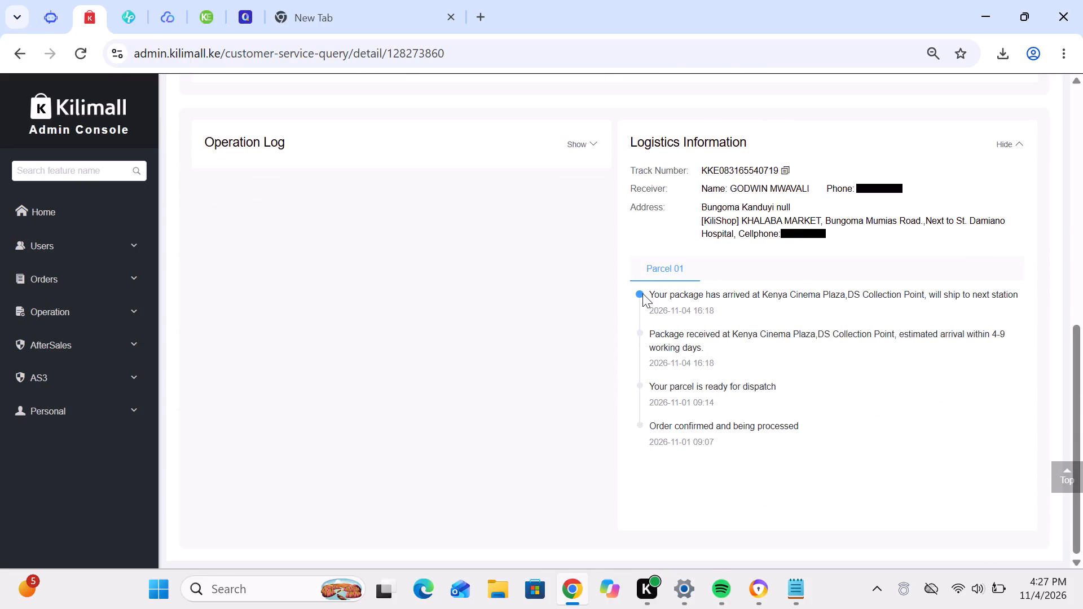
Copy the latest tracking message about the package's arrival at the Kenya Cinema Plaza DS Collection Point.
{"action": "left_click_drag", "start_coordinate": [655, 293], "coordinate": [1020, 297]}
{"action": "right_click", "coordinate": [967, 301]}
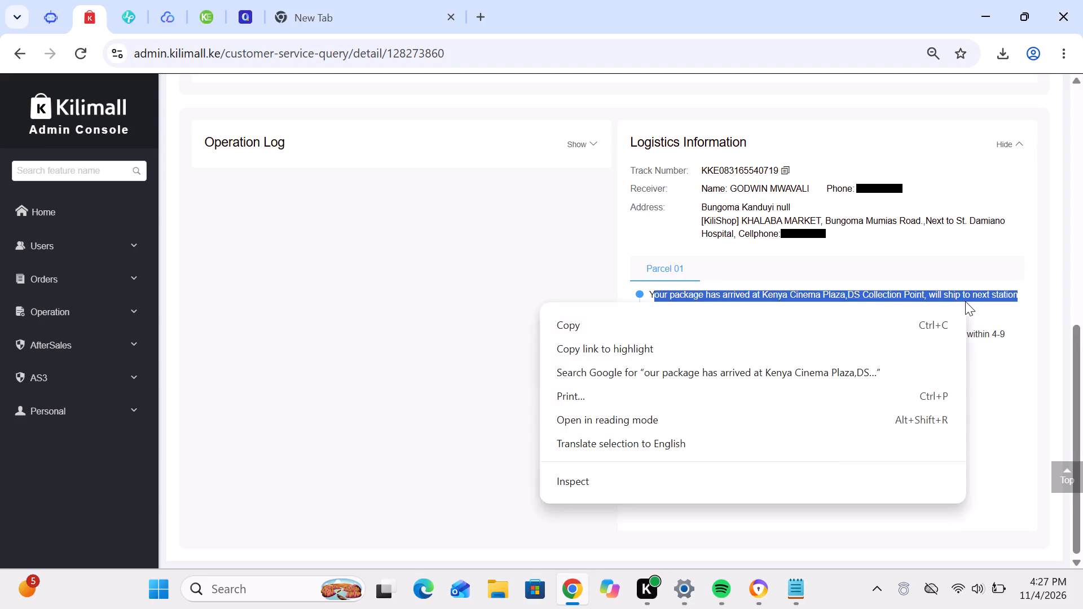
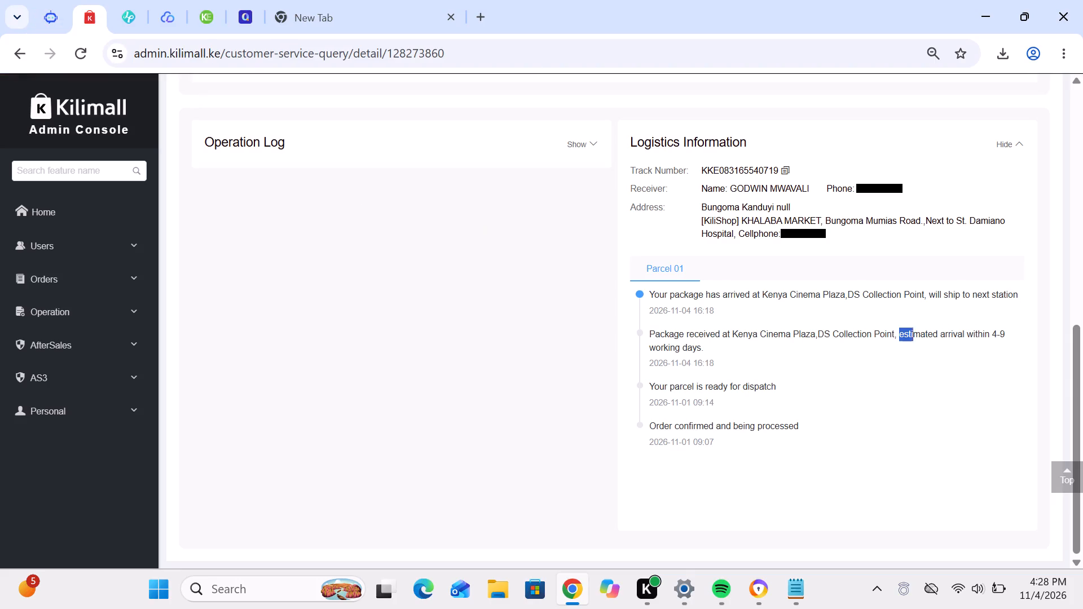
Copy the phrase "estimated arrival within 4-9 working days." from the package-received entry in the Parcel 01 tracking.
{"action": "left_click_drag", "start_coordinate": [921, 334], "coordinate": [1025, 345]}
{"action": "right_click", "coordinate": [983, 339]}
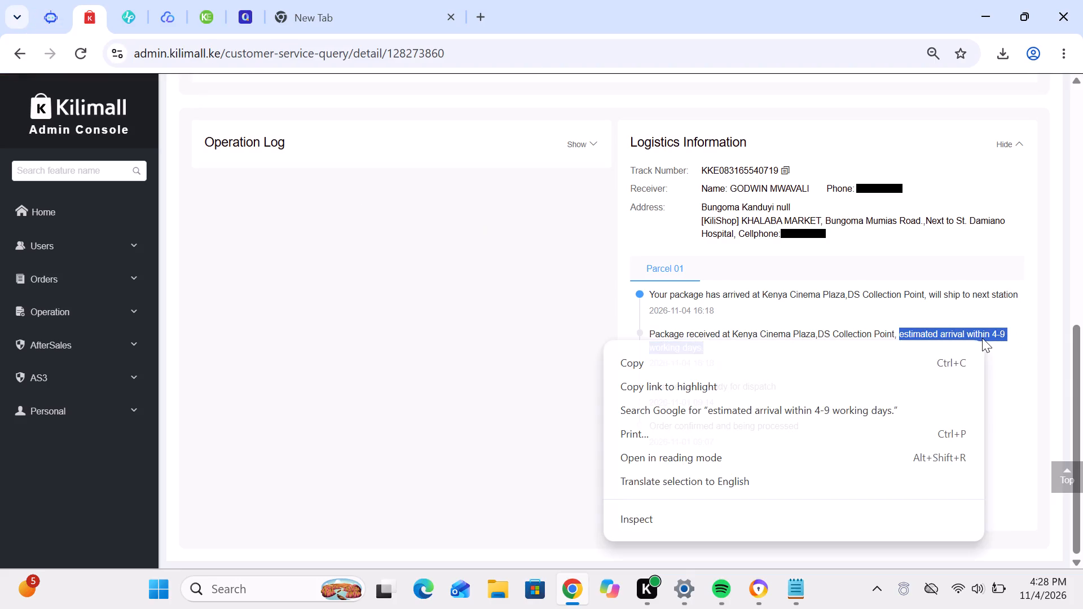
{"action": "left_click", "coordinate": [896, 353]}
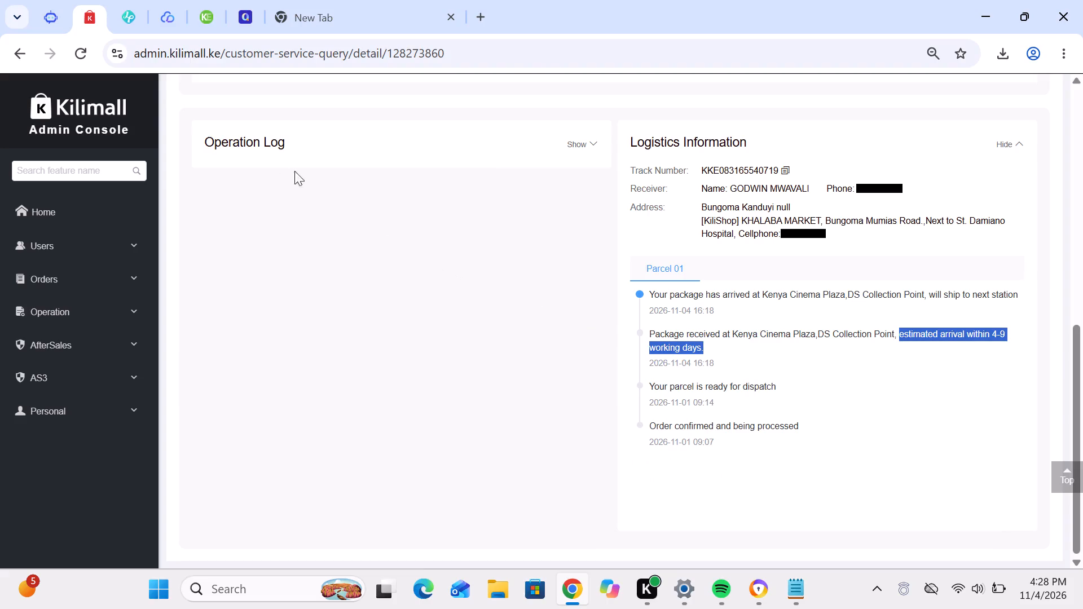
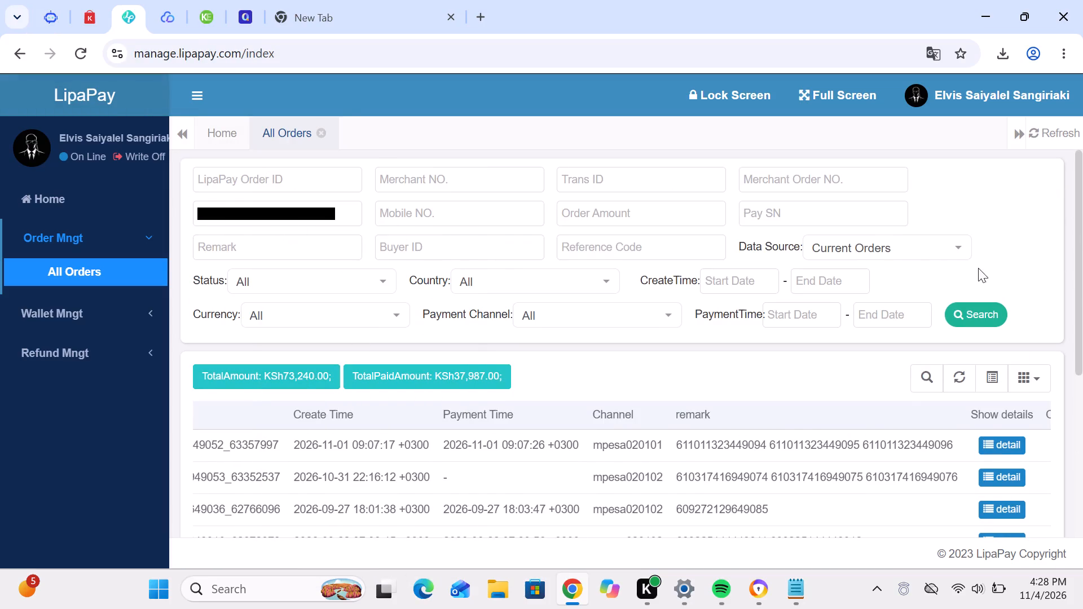
{"action": "left_click", "coordinate": [985, 309]}
{"action": "scroll", "coordinate": [713, 277], "scroll_direction": "down", "scroll_amount": 5}
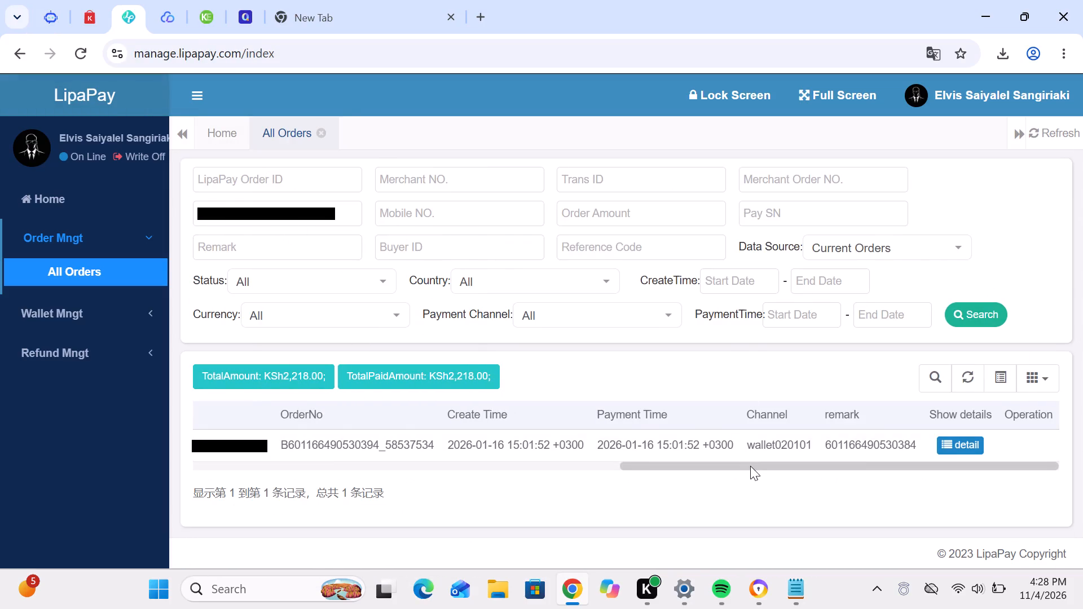
{"action": "left_click_drag", "start_coordinate": [750, 466], "coordinate": [729, 460]}
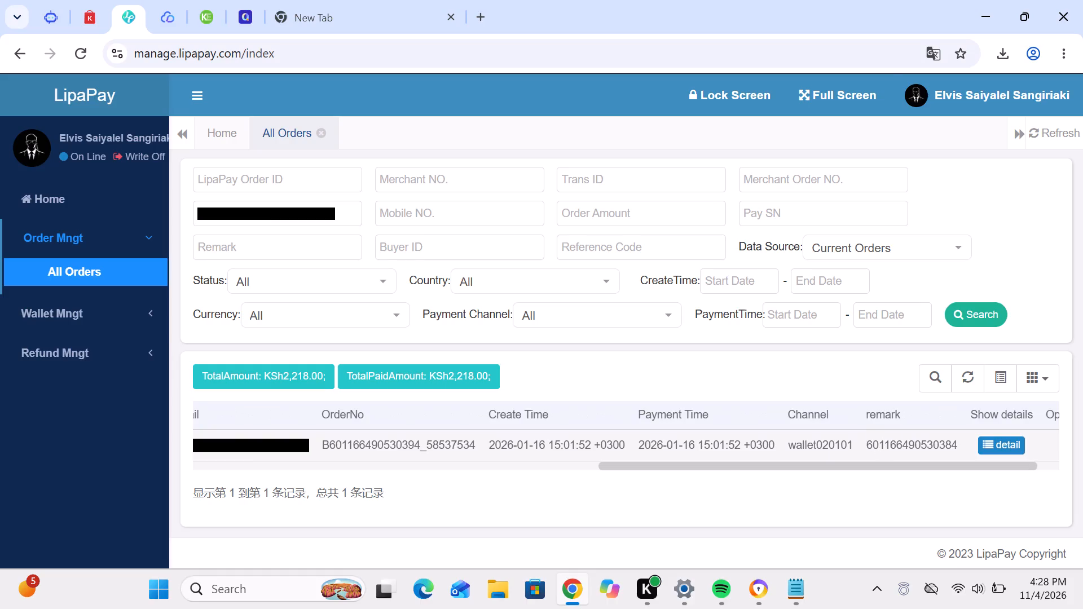
{"action": "left_click", "coordinate": [892, 443]}
{"action": "right_click", "coordinate": [892, 443]}
{"action": "double_click", "coordinate": [893, 443]}
{"action": "right_click", "coordinate": [893, 443]}
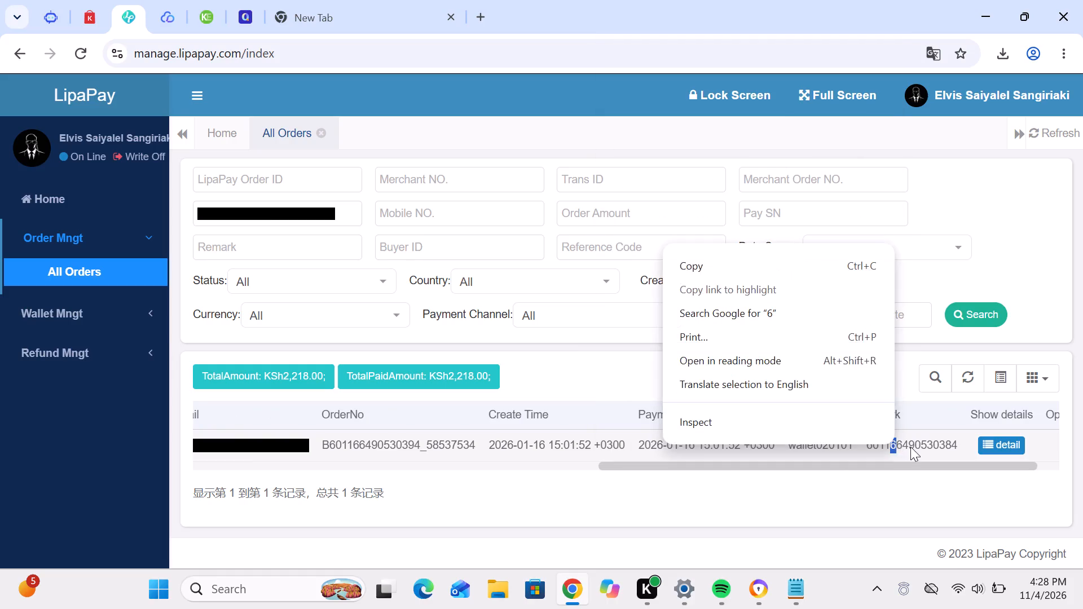
{"action": "double_click", "coordinate": [910, 447]}
{"action": "right_click", "coordinate": [910, 447]}
{"action": "left_click", "coordinate": [720, 279]}
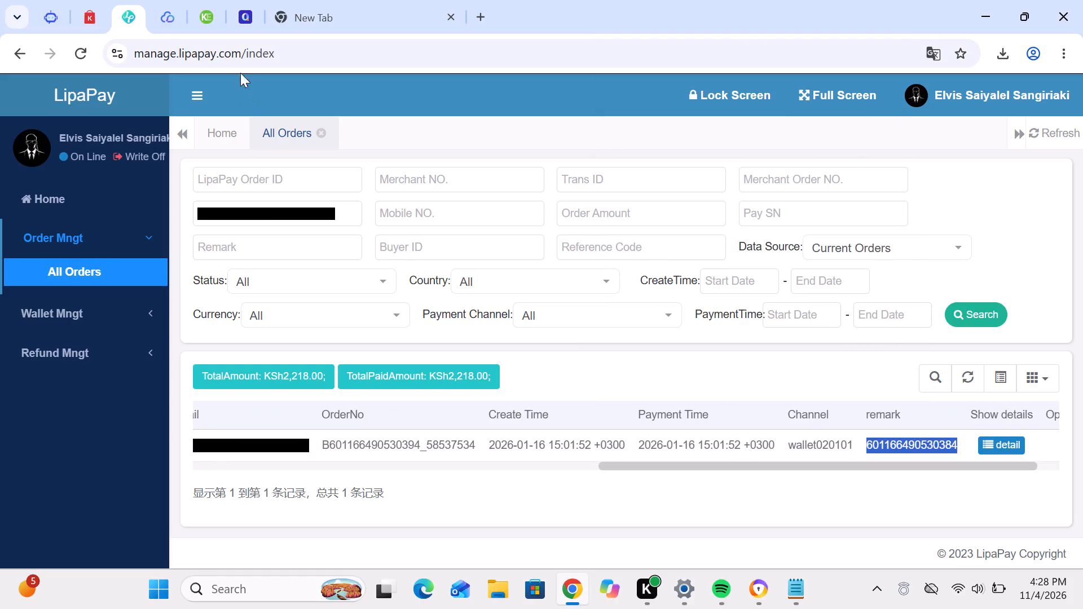
Switch to the Kilimall Admin Console and close all the open order detail pages, keeping the order query page.
{"action": "left_click", "coordinate": [96, 21]}
{"action": "scroll", "coordinate": [377, 249], "scroll_direction": "up", "scroll_amount": 7}
{"action": "left_click", "coordinate": [378, 127]}
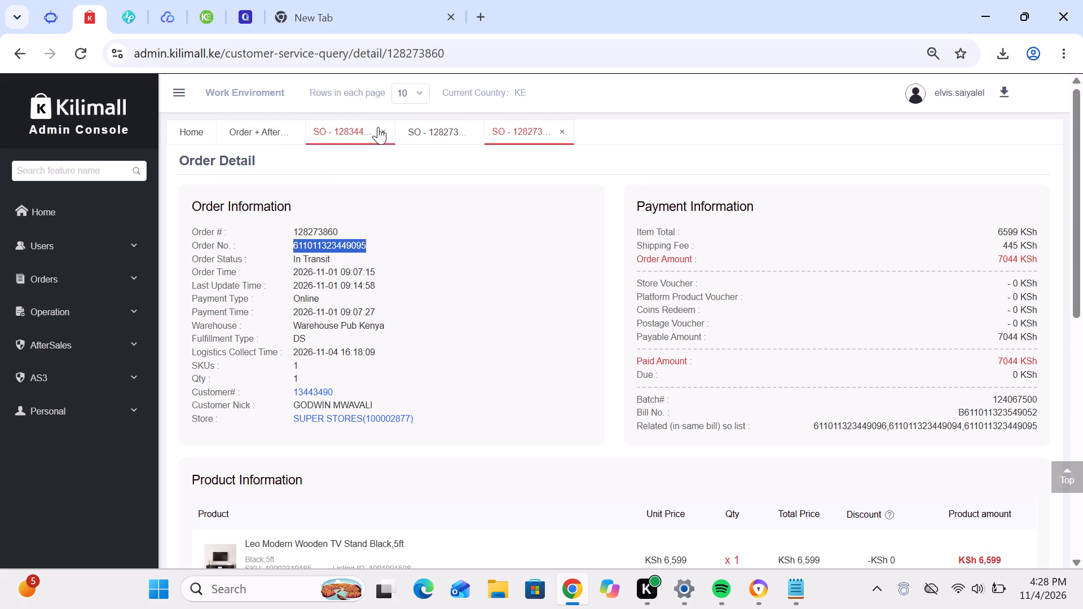
{"action": "left_click", "coordinate": [384, 131]}
{"action": "triple_click", "coordinate": [384, 131]}
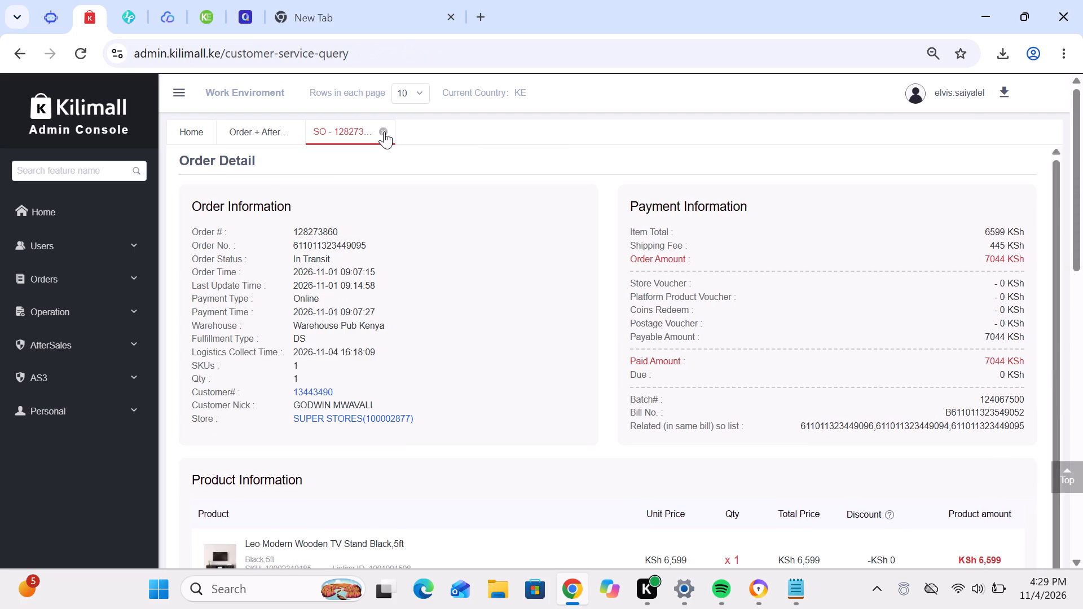
{"action": "left_click_drag", "start_coordinate": [572, 206], "coordinate": [332, 202]}
{"action": "key", "text": "BackSpace"}
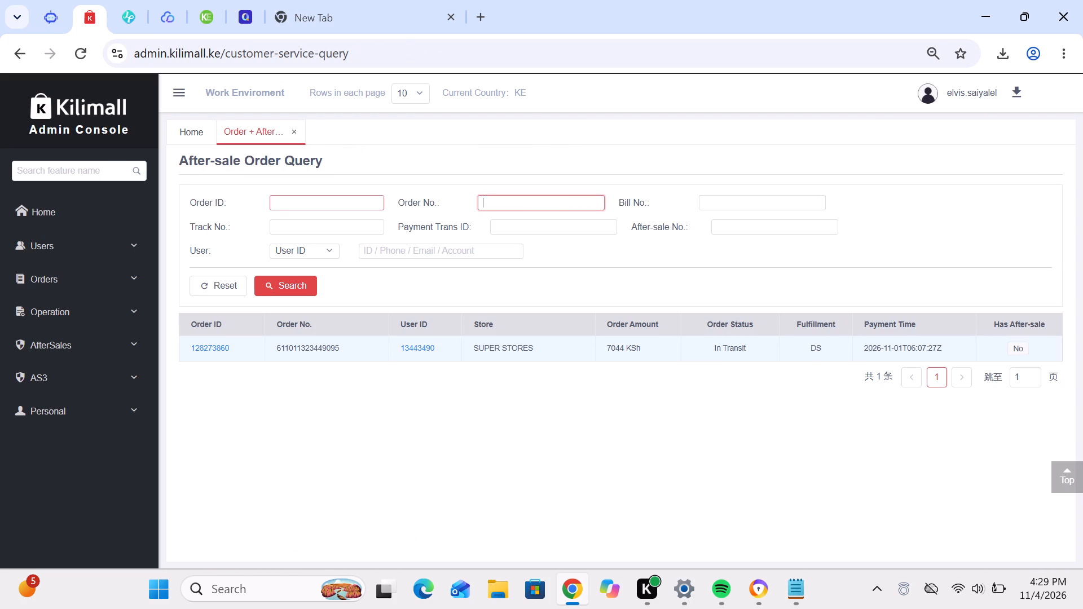
{"action": "key", "text": "ctrl+v"}
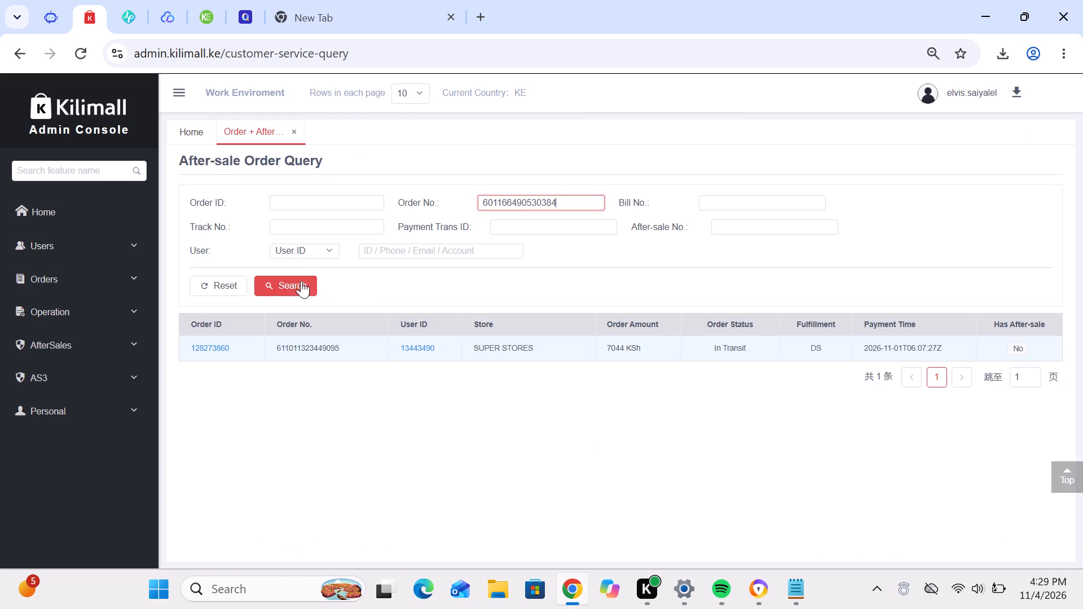
{"action": "left_click", "coordinate": [288, 281]}
{"action": "left_click", "coordinate": [206, 349]}
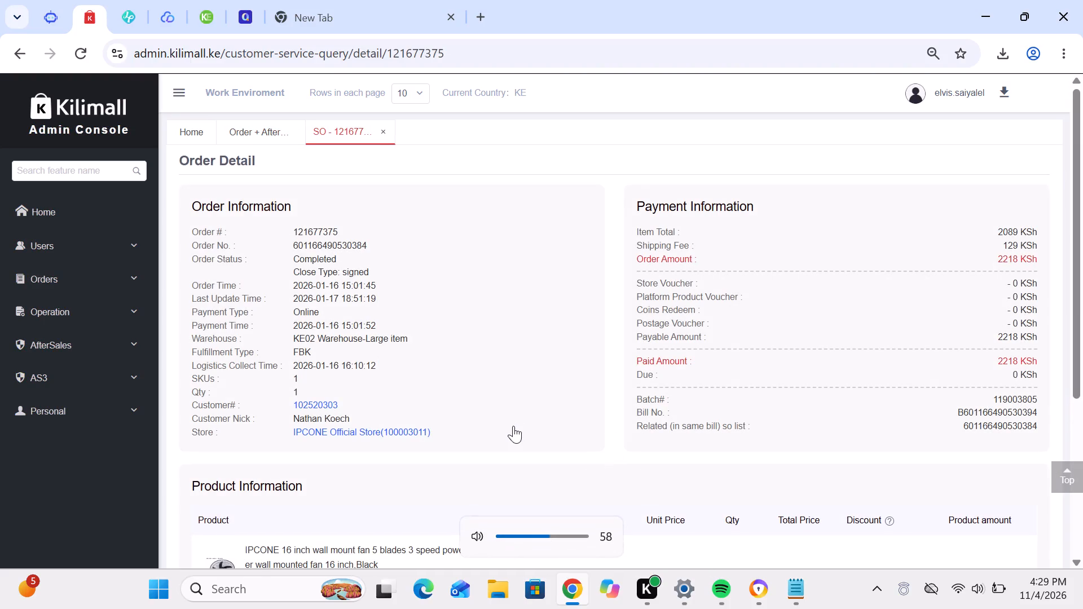
Expand the order's Logistics Information and examine the Parcel 01 tracking history.
{"action": "scroll", "coordinate": [587, 397], "scroll_direction": "down", "scroll_amount": 7}
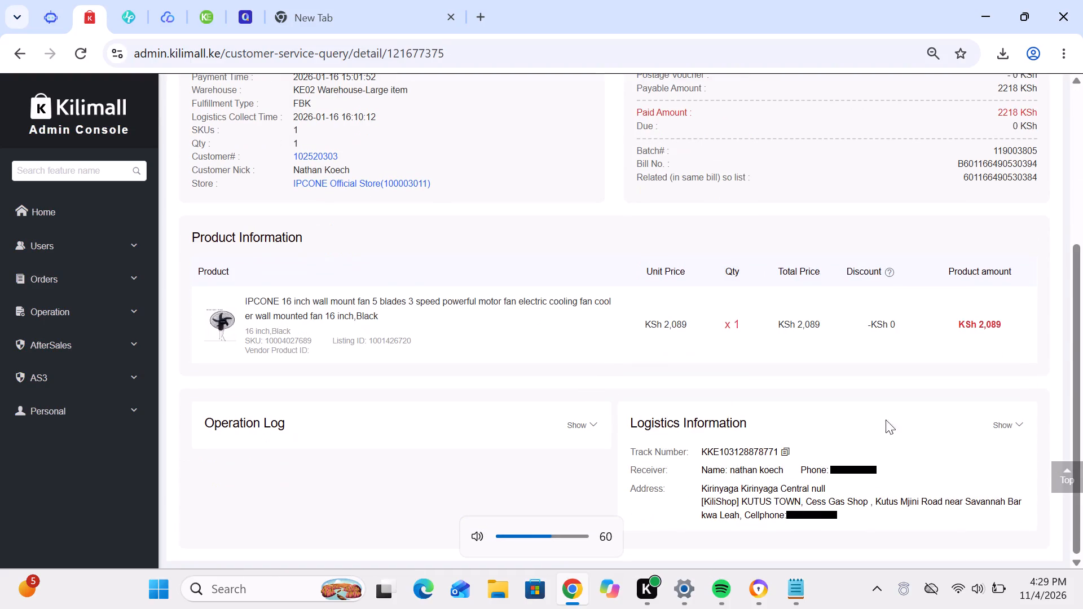
{"action": "left_click", "coordinate": [1015, 423]}
{"action": "scroll", "coordinate": [922, 387], "scroll_direction": "down", "scroll_amount": 4}
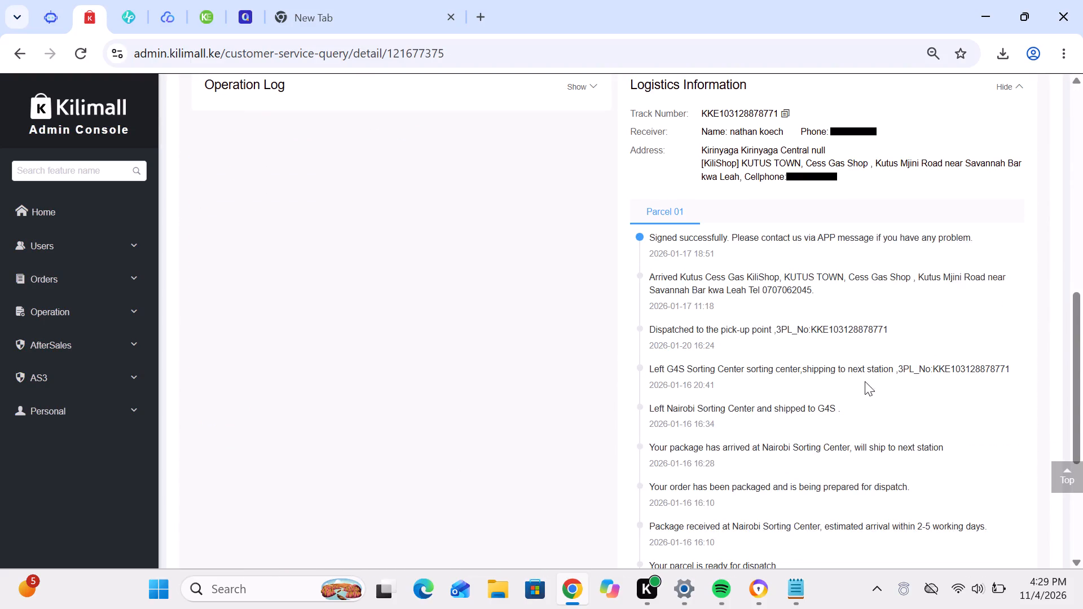
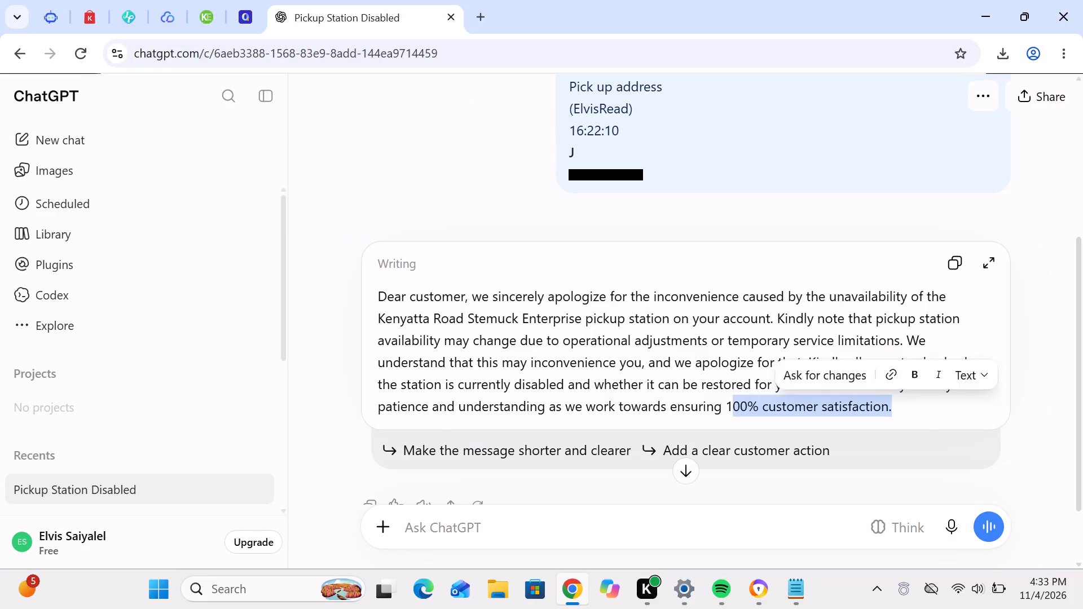
Select the drafted pickup station reply from "we sincerely apologize" through "100% customer satisfaction" for copying, leaving out "Dear customer".
{"action": "left_click_drag", "start_coordinate": [652, 398], "coordinate": [470, 293]}
{"action": "right_click", "coordinate": [477, 295]}
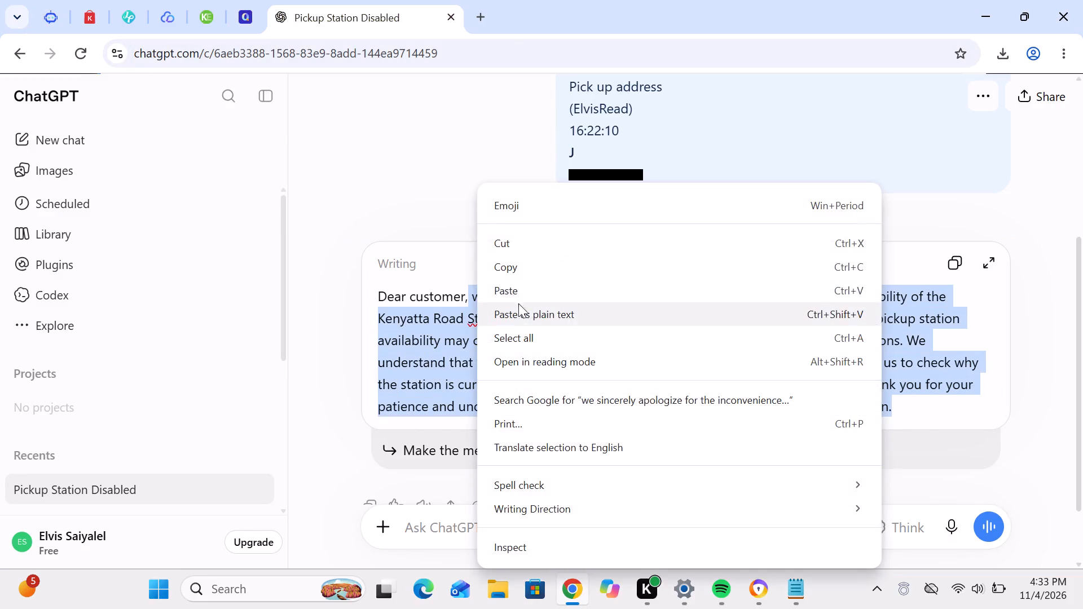
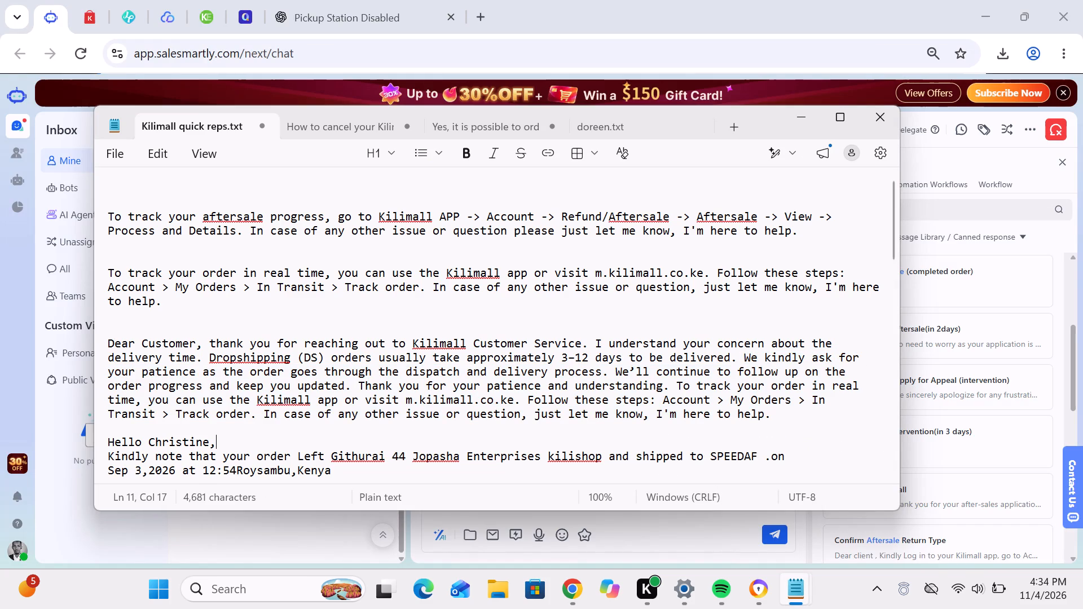
Select the closing sentence "In case of any other issue or question, just let me know, I'm here to help." under the order-tracking reply for copying.
{"action": "left_click_drag", "start_coordinate": [432, 284], "coordinate": [447, 297]}
{"action": "right_click", "coordinate": [457, 292]}
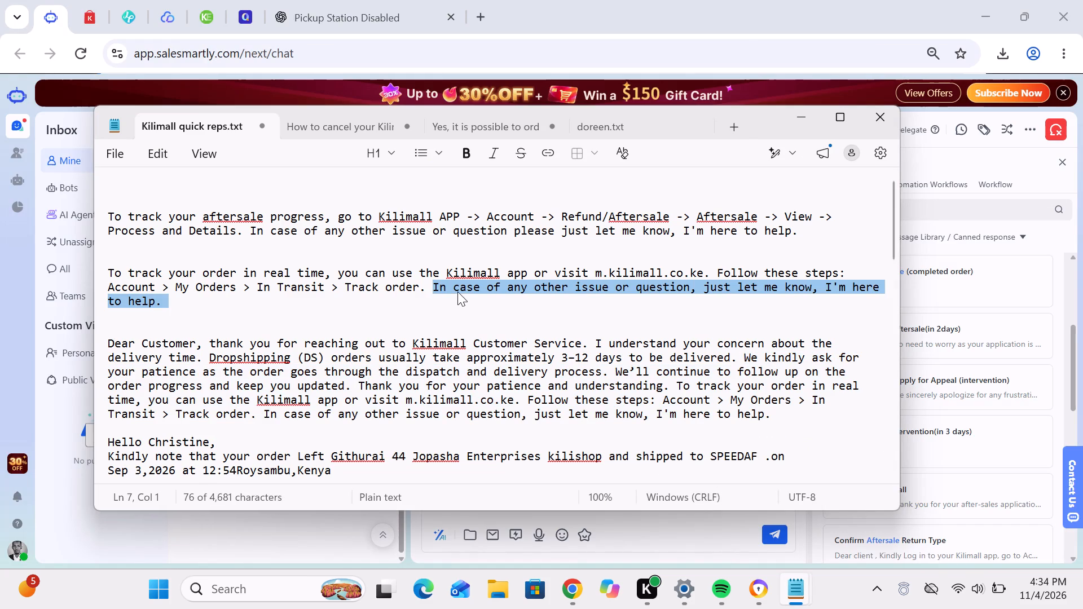
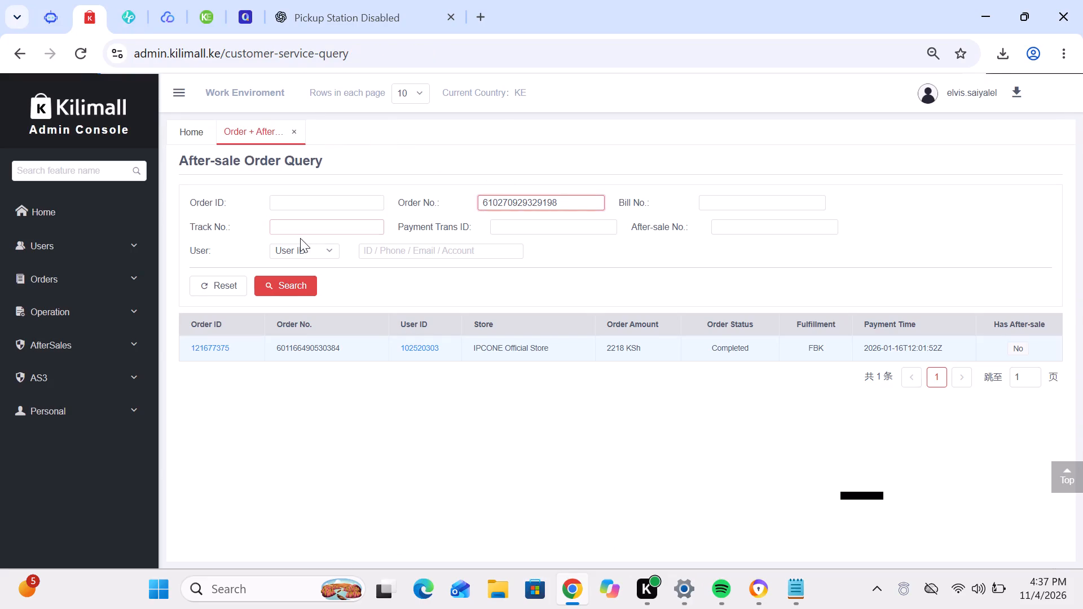
{"action": "left_click", "coordinate": [293, 288]}
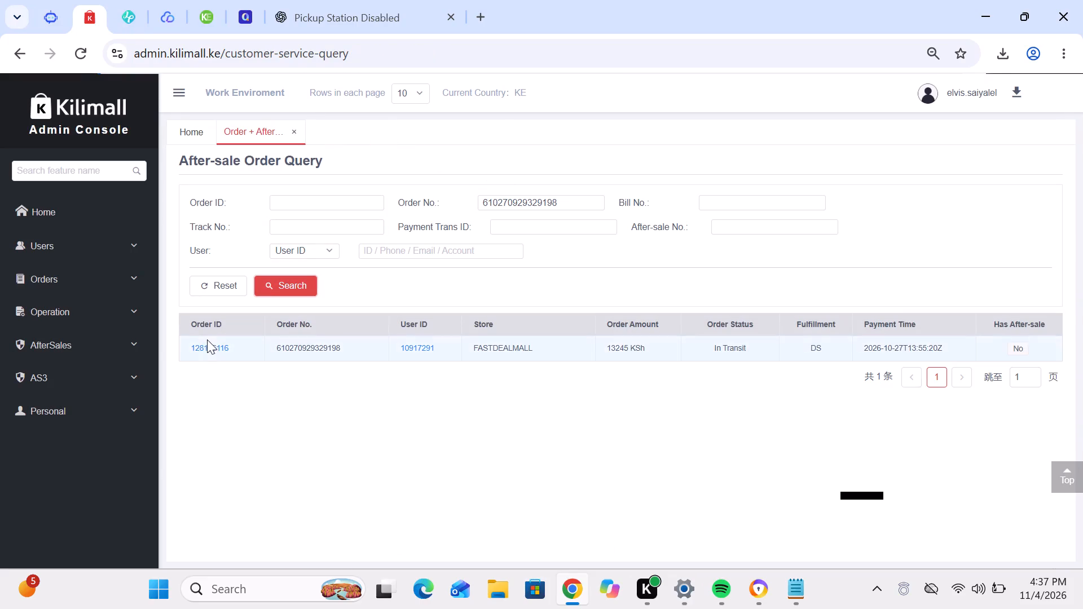
{"action": "left_click", "coordinate": [207, 344]}
{"action": "scroll", "coordinate": [437, 357], "scroll_direction": "down", "scroll_amount": 13}
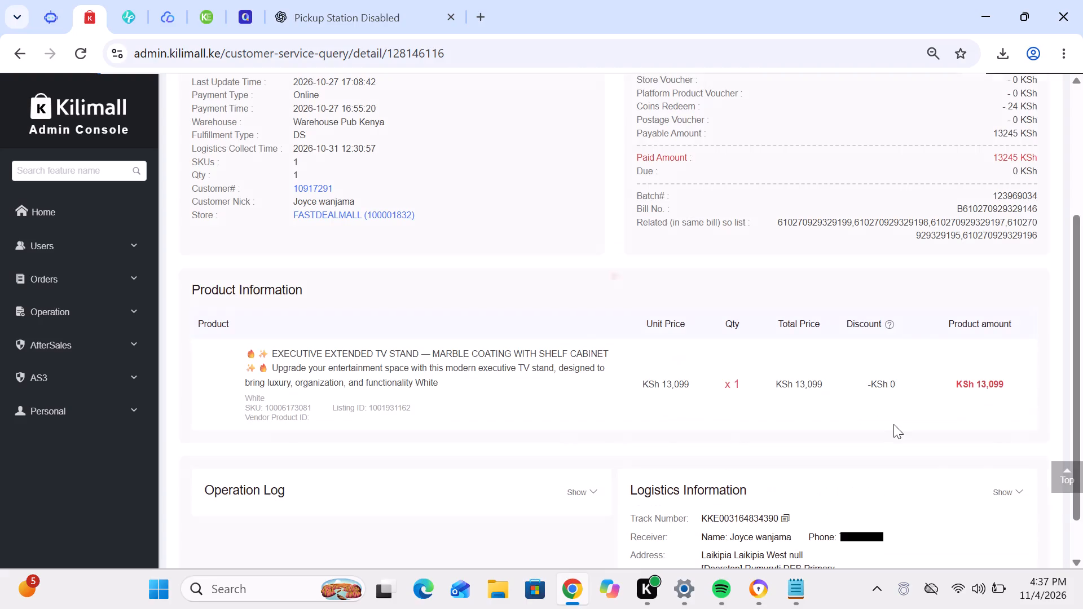
{"action": "left_click", "coordinate": [1008, 492]}
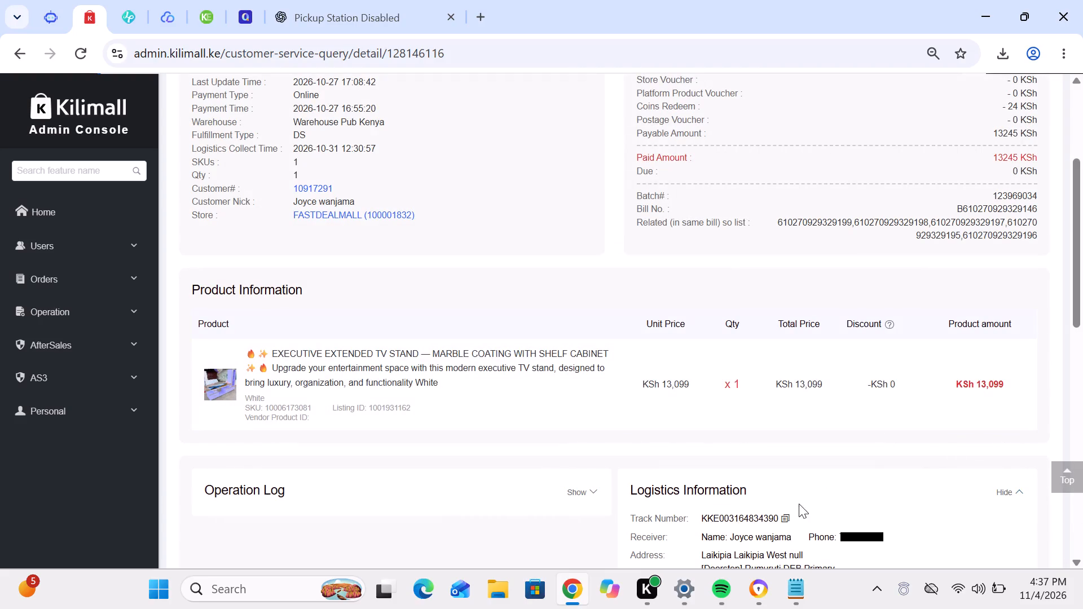
{"action": "scroll", "coordinate": [795, 490], "scroll_direction": "down", "scroll_amount": 12}
{"action": "scroll", "coordinate": [807, 449], "scroll_direction": "up", "scroll_amount": 4}
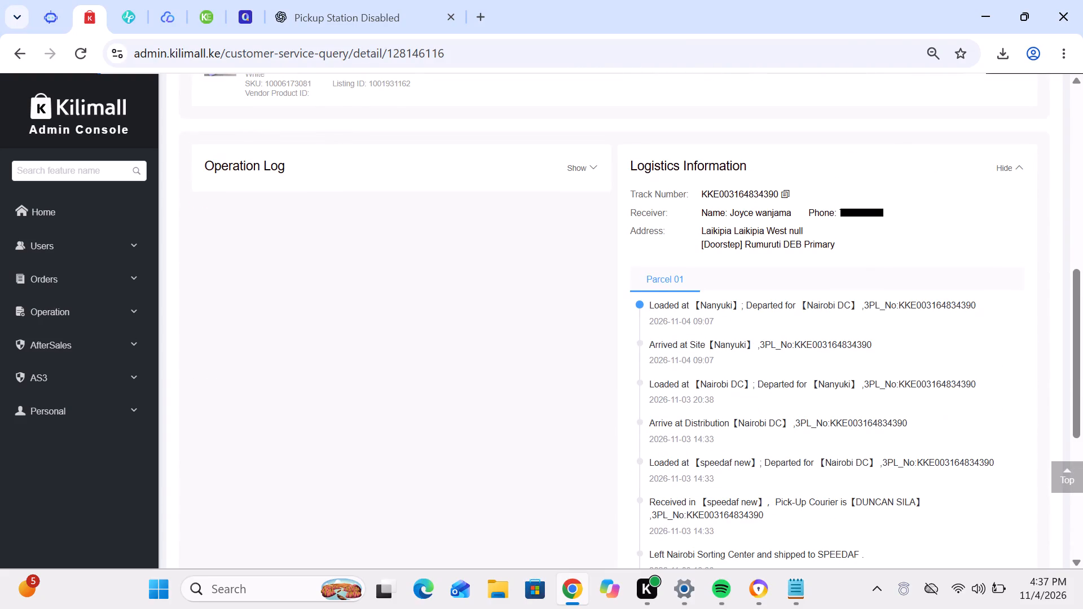
{"action": "scroll", "coordinate": [608, 332], "scroll_direction": "up", "scroll_amount": 4}
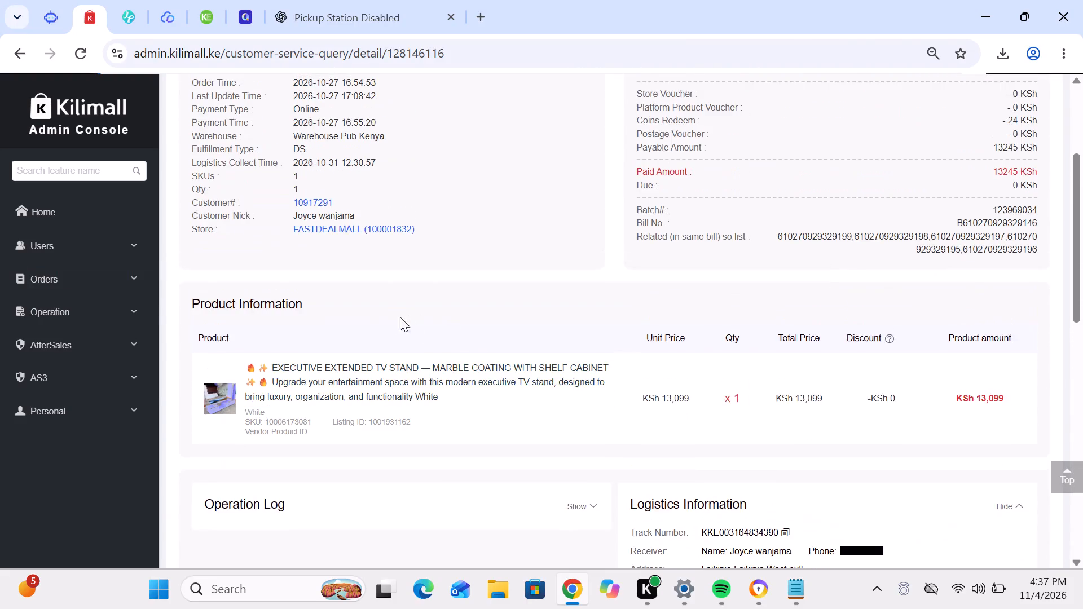
{"action": "scroll", "coordinate": [415, 323], "scroll_direction": "down", "scroll_amount": 4}
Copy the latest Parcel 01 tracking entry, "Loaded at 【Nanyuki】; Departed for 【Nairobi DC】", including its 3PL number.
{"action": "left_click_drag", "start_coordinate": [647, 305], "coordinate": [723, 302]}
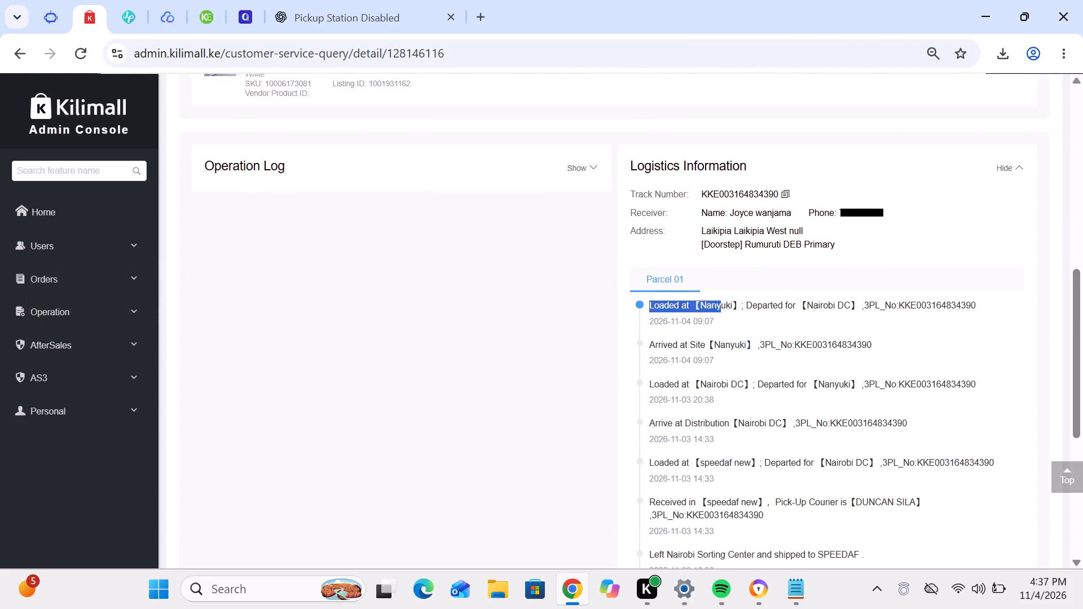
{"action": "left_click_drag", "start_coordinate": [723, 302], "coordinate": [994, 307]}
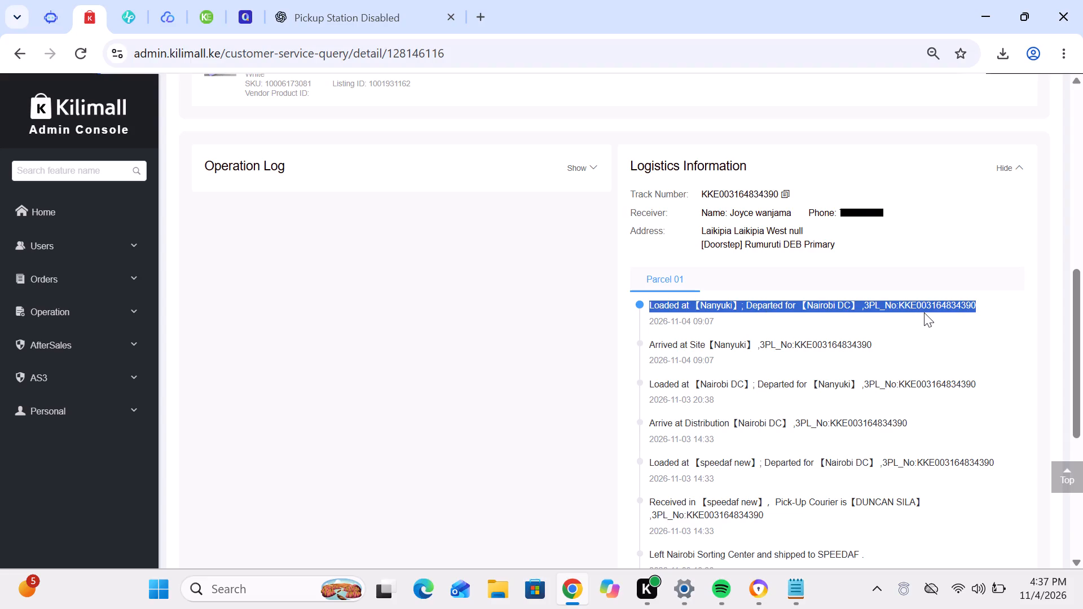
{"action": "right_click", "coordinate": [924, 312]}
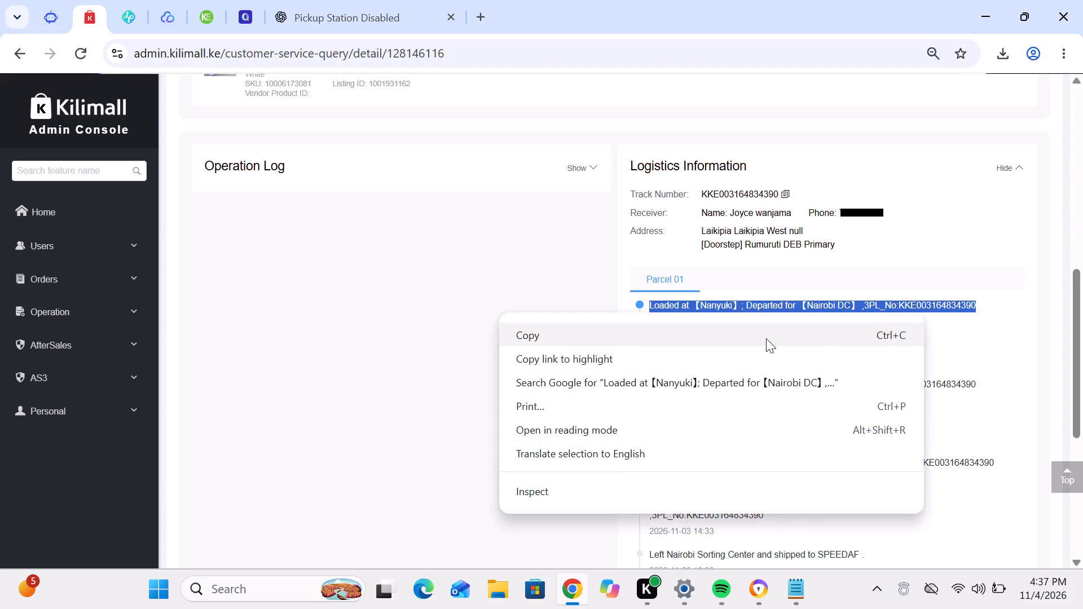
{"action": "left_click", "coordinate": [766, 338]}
Review the TV stand order's payment and product details, delivery address and full Parcel 01 tracking history.
{"action": "scroll", "coordinate": [778, 334], "scroll_direction": "up", "scroll_amount": 2}
{"action": "scroll", "coordinate": [778, 334], "scroll_direction": "down", "scroll_amount": 1}
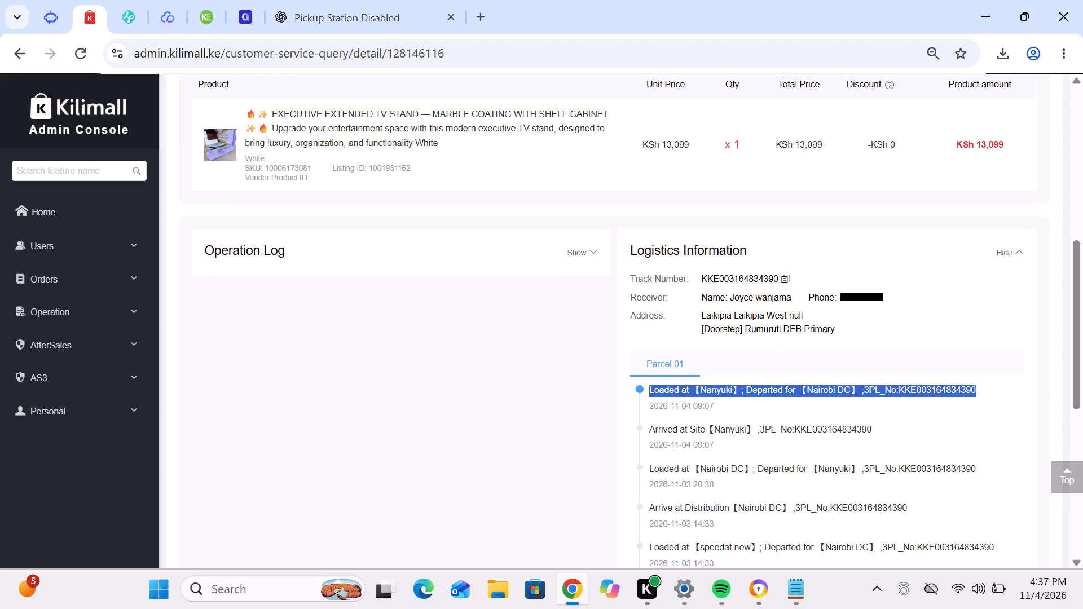
{"action": "scroll", "coordinate": [772, 354], "scroll_direction": "down", "scroll_amount": 1}
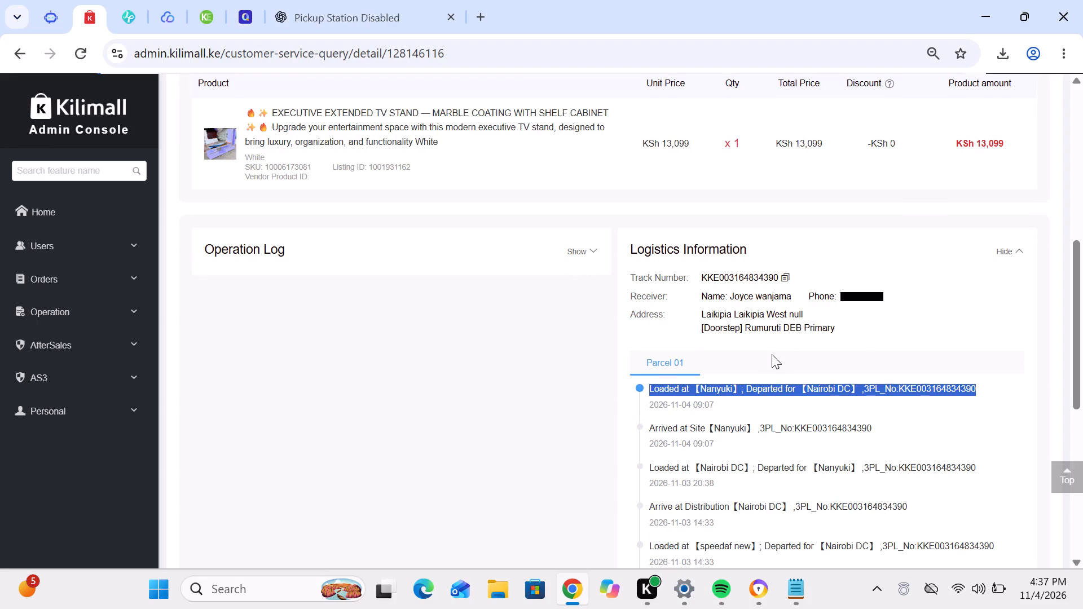
{"action": "scroll", "coordinate": [772, 354], "scroll_direction": "down", "scroll_amount": 1}
{"action": "left_click", "coordinate": [541, 334]}
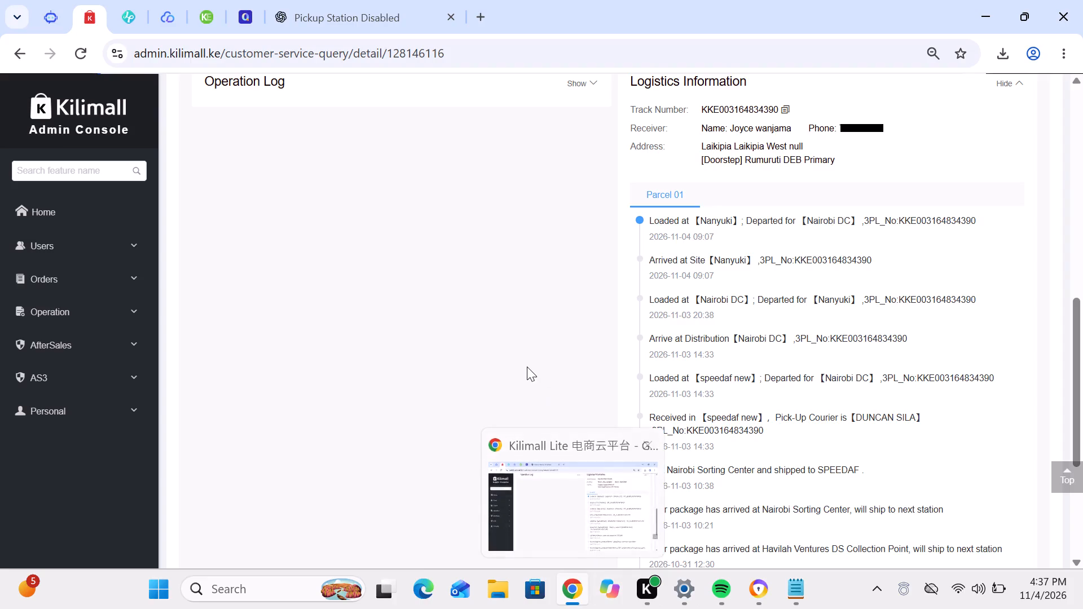
{"action": "left_click", "coordinate": [526, 366]}
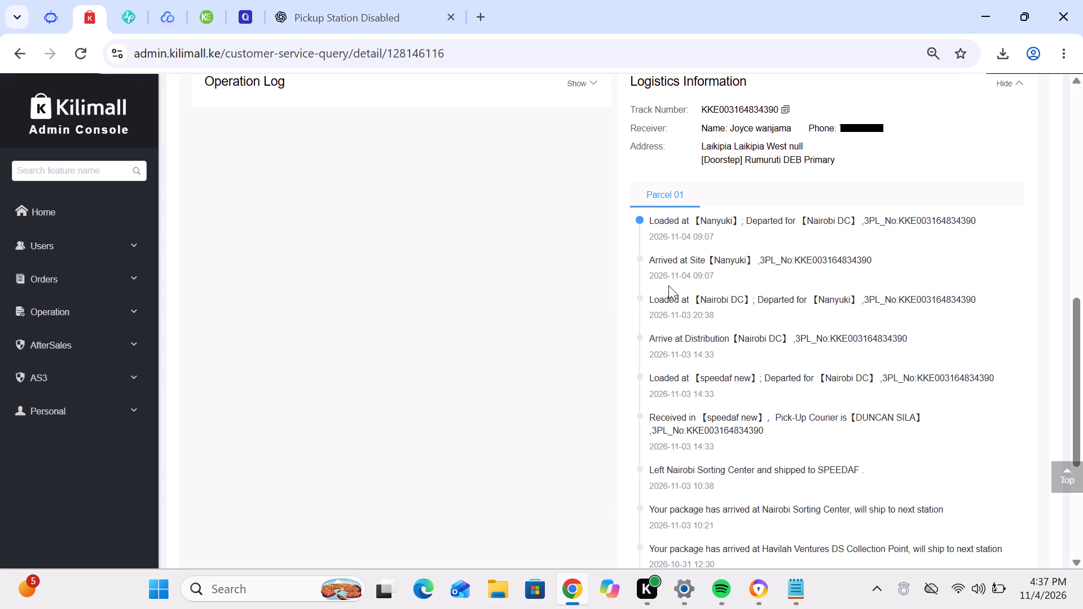
{"action": "scroll", "coordinate": [662, 281], "scroll_direction": "up", "scroll_amount": 3}
{"action": "scroll", "coordinate": [662, 281], "scroll_direction": "down", "scroll_amount": 5}
{"action": "scroll", "coordinate": [662, 281], "scroll_direction": "up", "scroll_amount": 4}
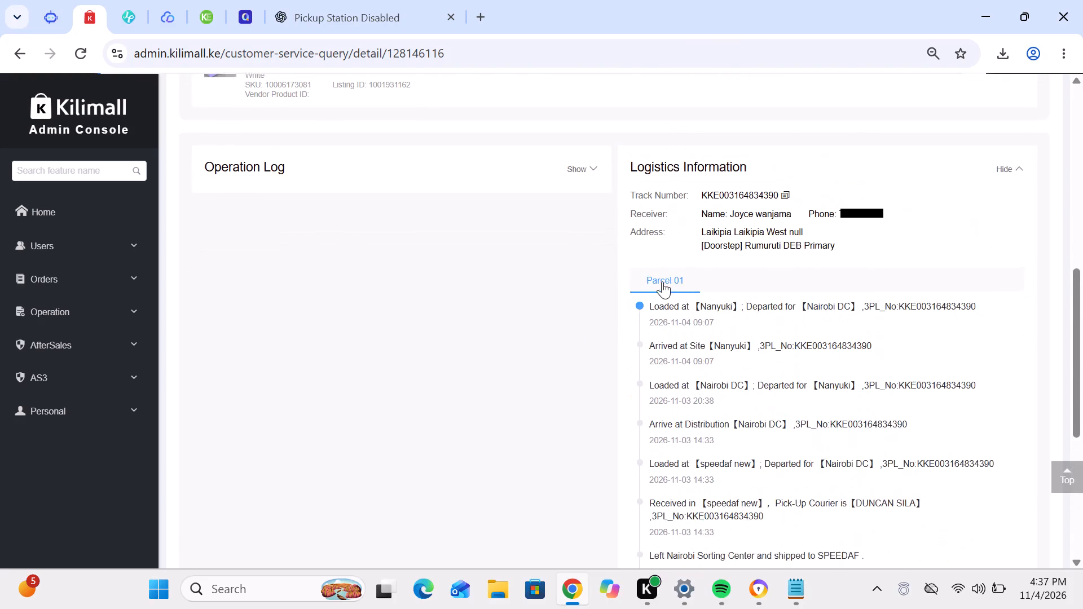
{"action": "scroll", "coordinate": [662, 281], "scroll_direction": "up", "scroll_amount": 1}
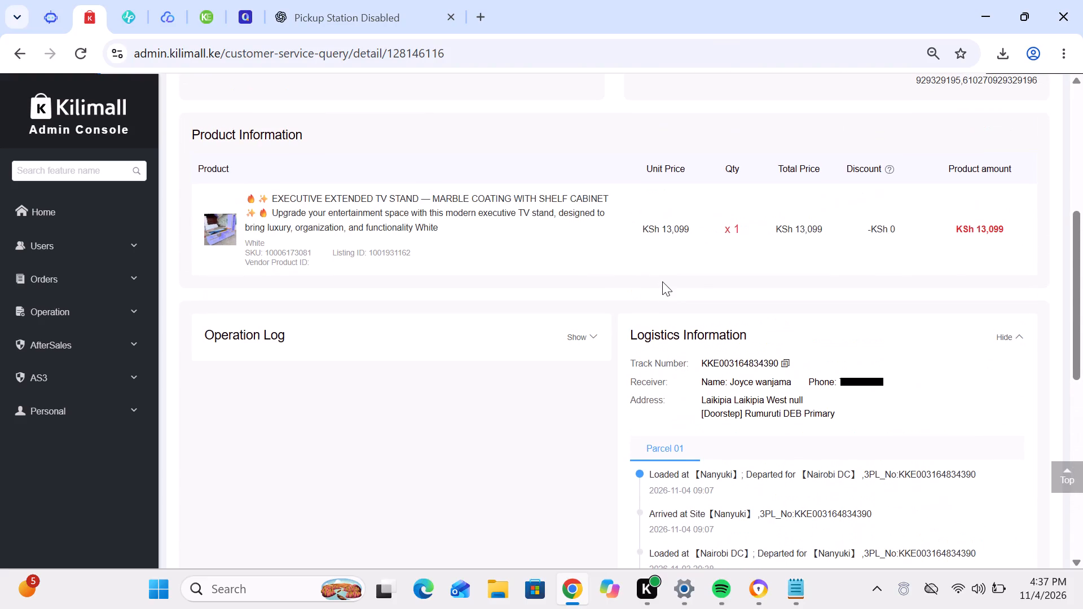
{"action": "scroll", "coordinate": [662, 281], "scroll_direction": "down", "scroll_amount": 3}
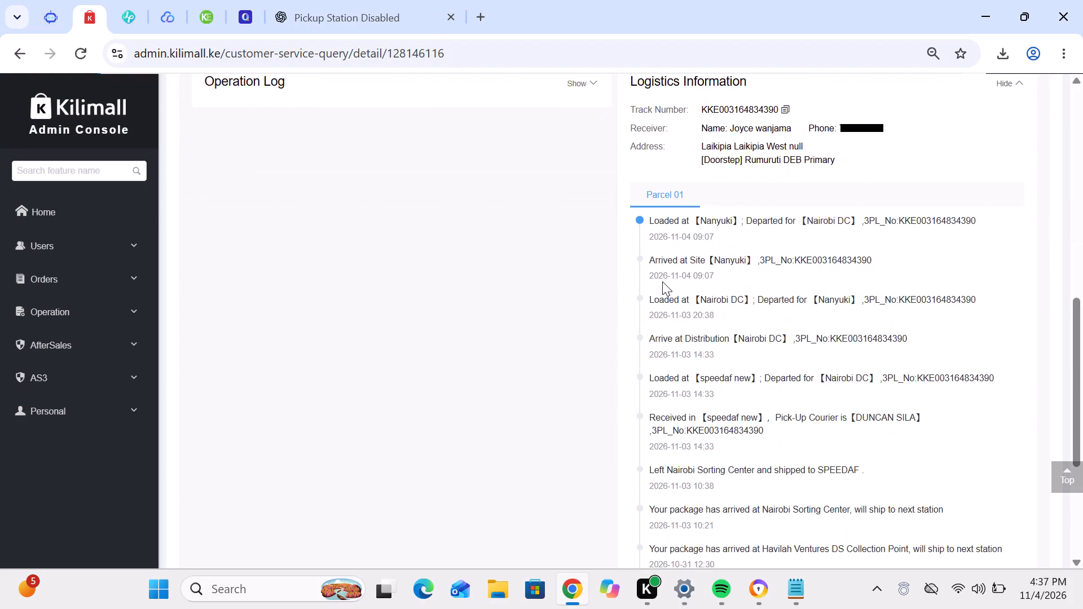
{"action": "scroll", "coordinate": [663, 282], "scroll_direction": "up", "scroll_amount": 1}
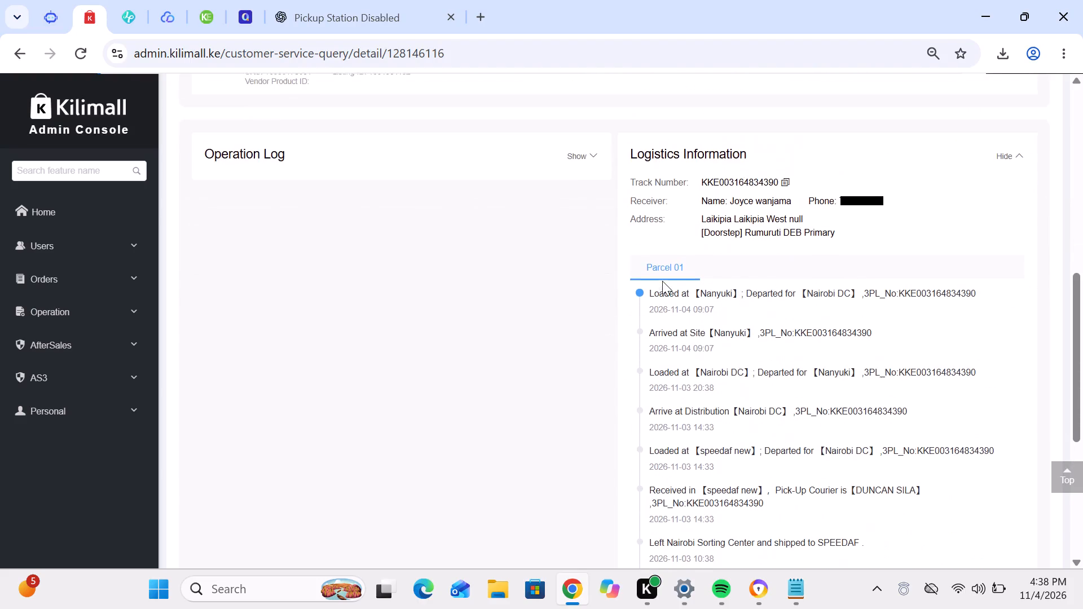
{"action": "scroll", "coordinate": [661, 285], "scroll_direction": "up", "scroll_amount": 4}
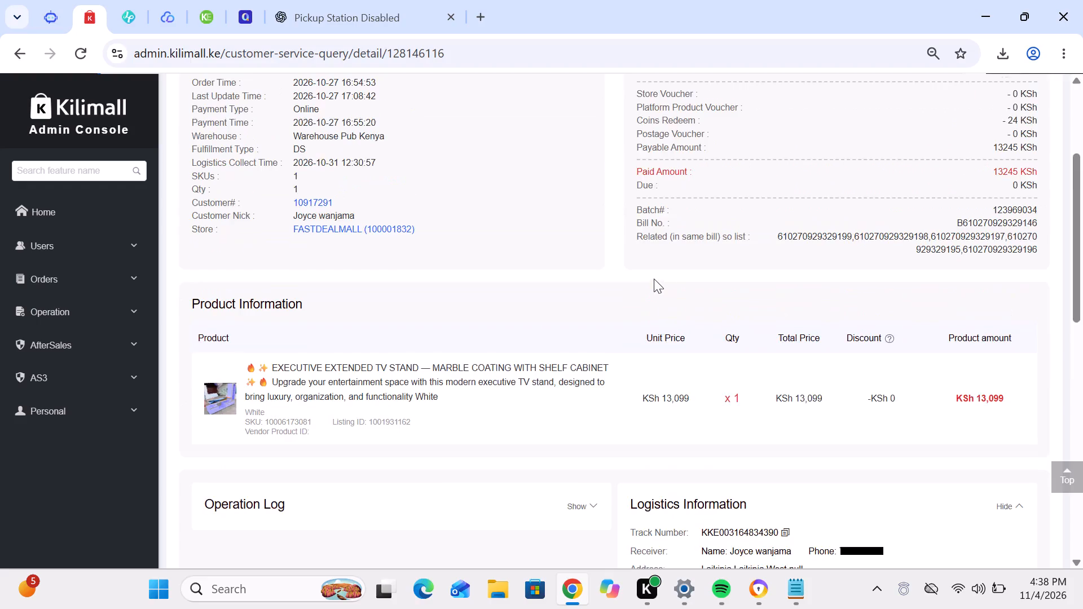
{"action": "scroll", "coordinate": [651, 280], "scroll_direction": "down", "scroll_amount": 8}
{"action": "scroll", "coordinate": [648, 288], "scroll_direction": "up", "scroll_amount": 5}
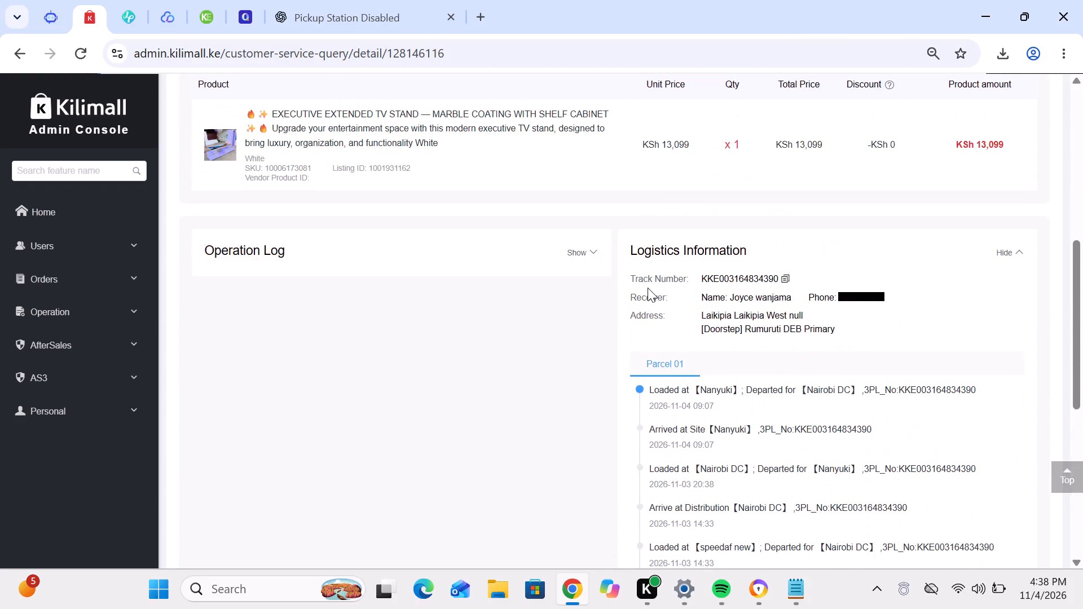
{"action": "scroll", "coordinate": [687, 325], "scroll_direction": "down", "scroll_amount": 3}
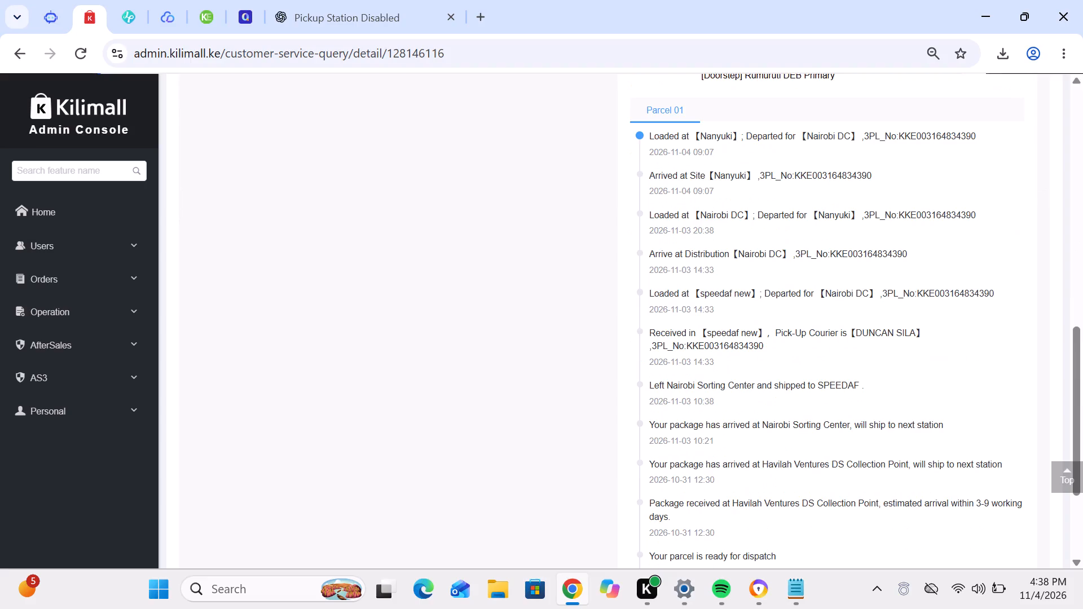
{"action": "scroll", "coordinate": [682, 328], "scroll_direction": "down", "scroll_amount": 3}
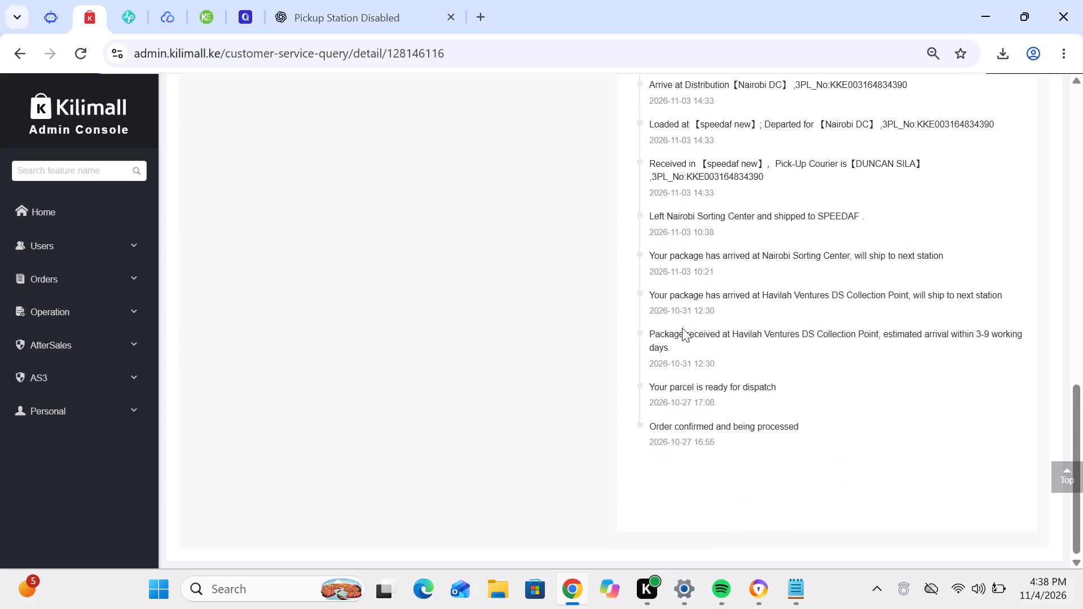
{"action": "scroll", "coordinate": [682, 328], "scroll_direction": "up", "scroll_amount": 6}
{"action": "scroll", "coordinate": [682, 328], "scroll_direction": "down", "scroll_amount": 3}
{"action": "scroll", "coordinate": [682, 326], "scroll_direction": "up", "scroll_amount": 6}
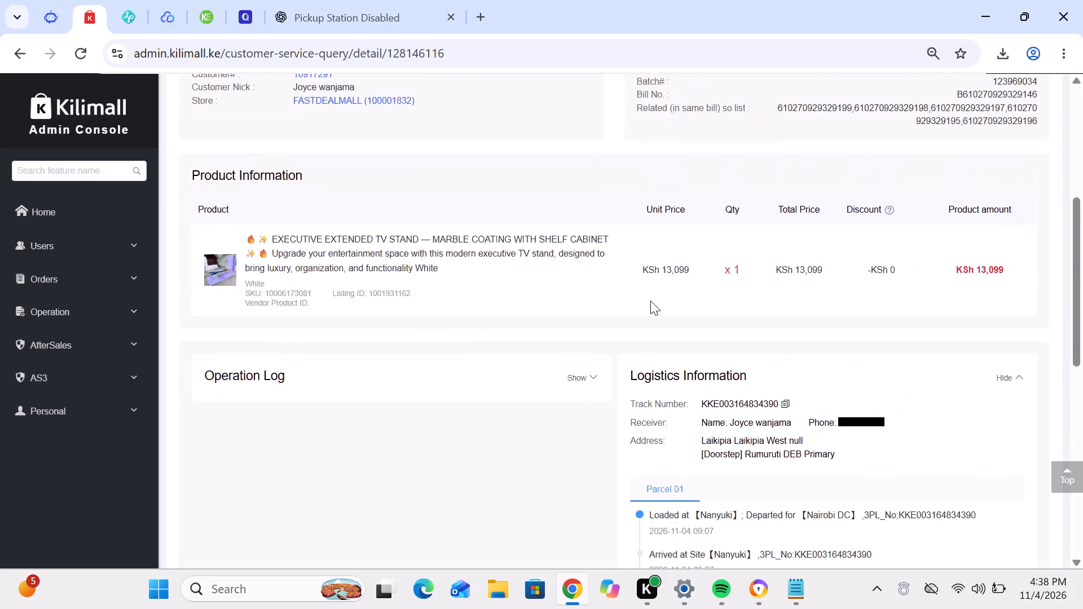
{"action": "scroll", "coordinate": [505, 280], "scroll_direction": "down", "scroll_amount": 7}
{"action": "scroll", "coordinate": [646, 197], "scroll_direction": "up", "scroll_amount": 1}
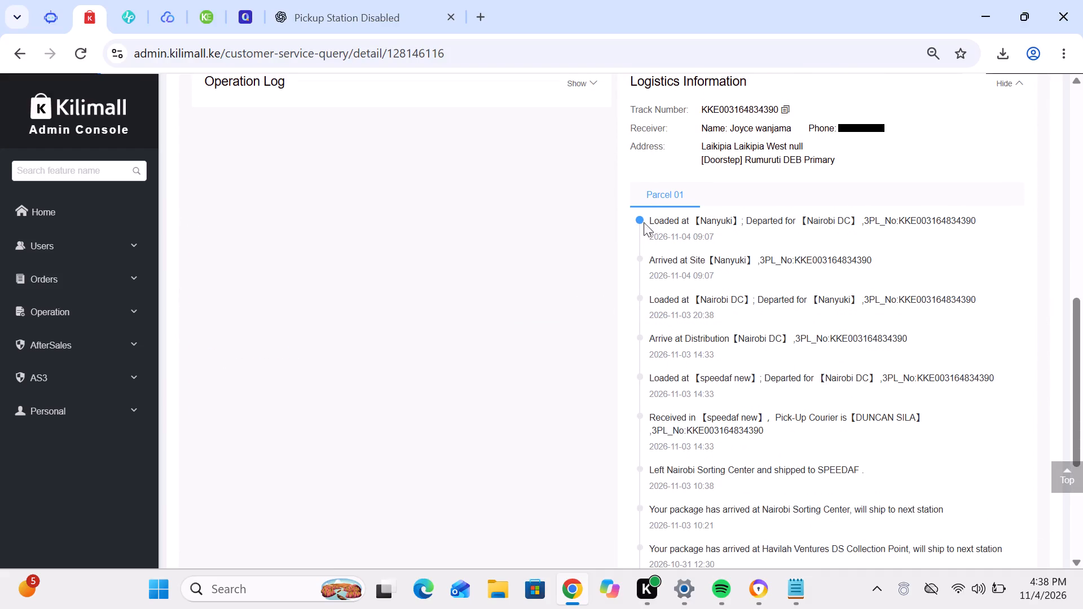
Copy the full latest tracking entry, "Loaded at 【Nanyuki】; Departed for 【Nairobi DC】" with its 3PL number, from Parcel 01.
{"action": "left_click_drag", "start_coordinate": [648, 218], "coordinate": [870, 219]}
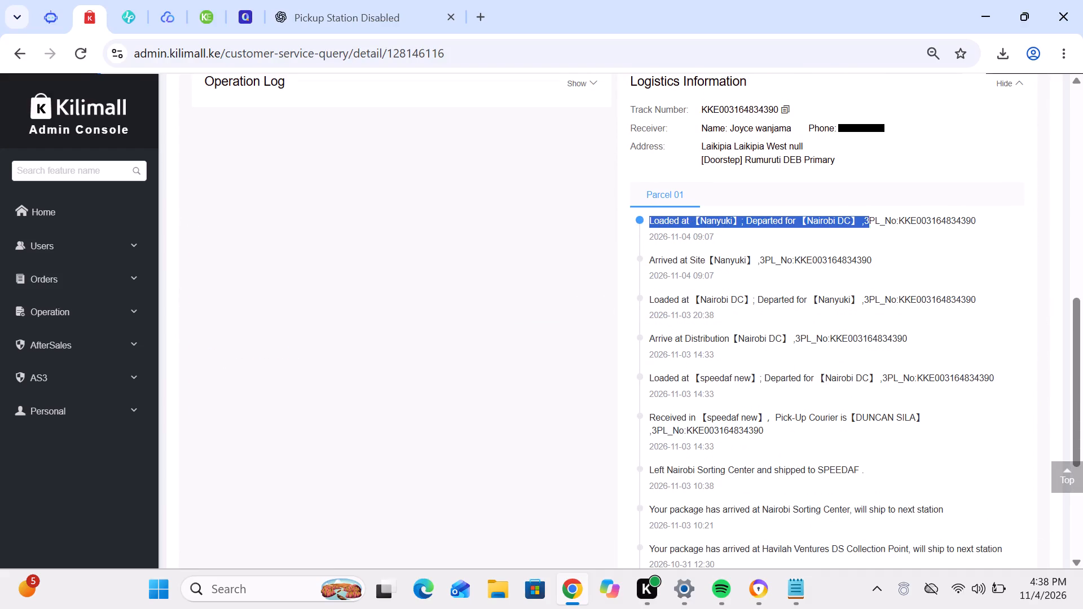
{"action": "left_click_drag", "start_coordinate": [870, 219], "coordinate": [994, 223]}
{"action": "right_click", "coordinate": [961, 217]}
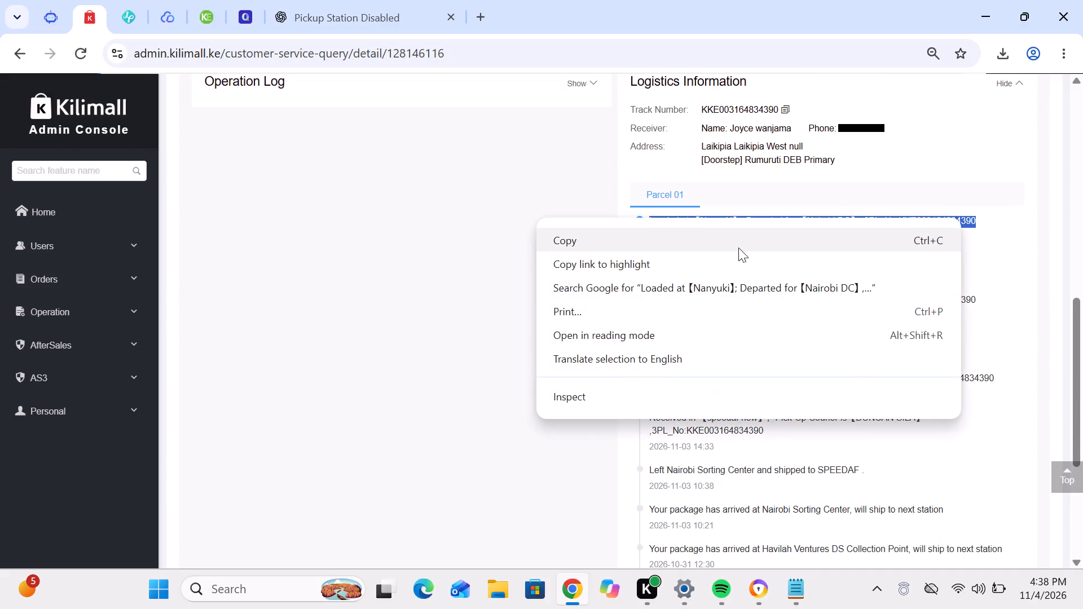
{"action": "left_click", "coordinate": [738, 248]}
{"action": "scroll", "coordinate": [366, 234], "scroll_direction": "up", "scroll_amount": 1}
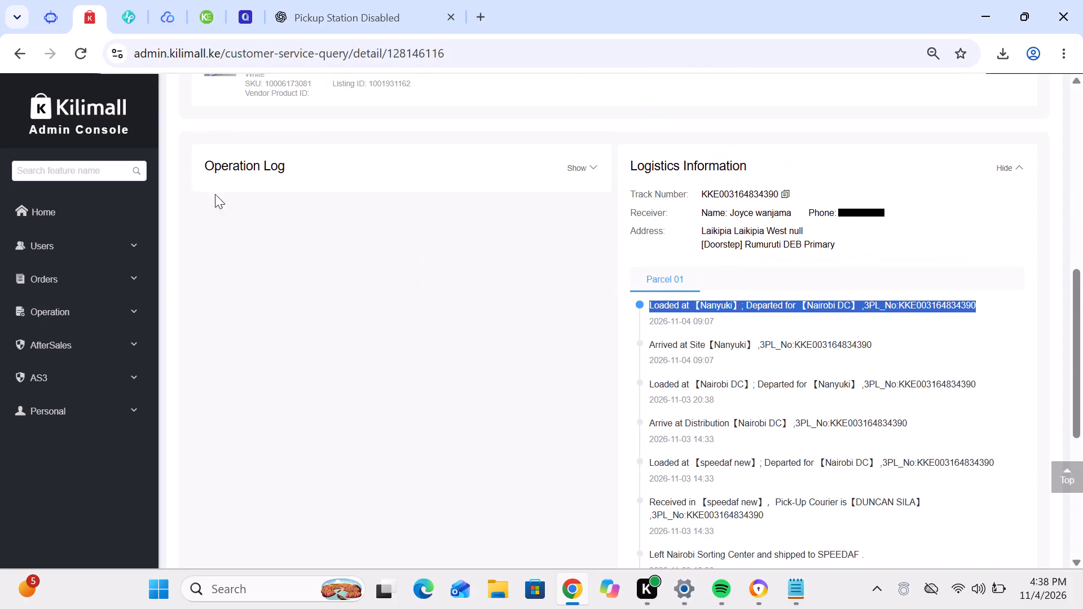
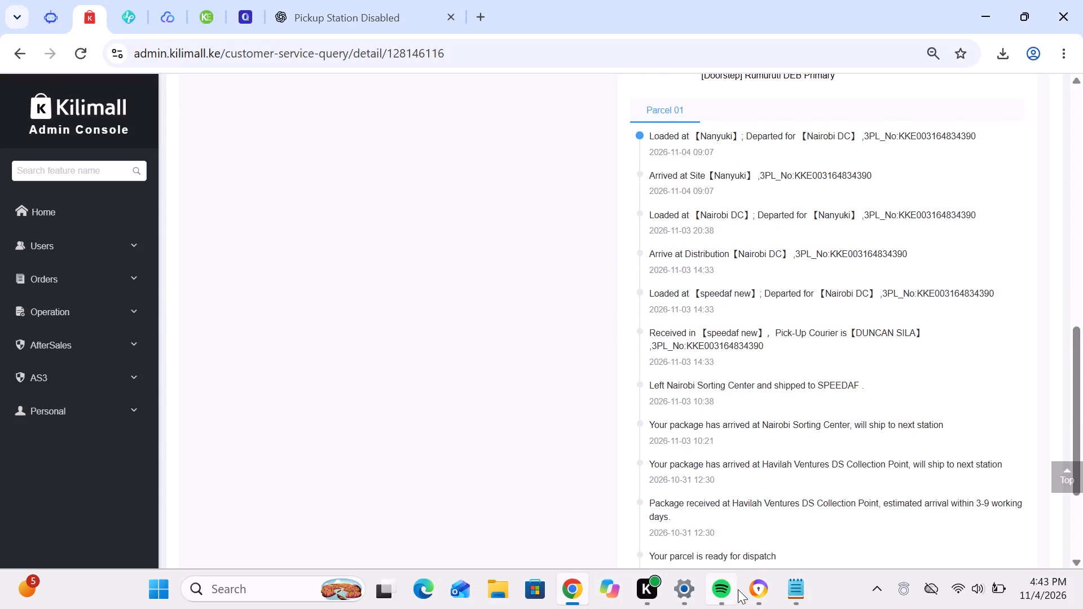
Switch to WeCom, open the agent's own chat, and bring the Parcel 01 tracking page up behind the chat window.
{"action": "left_click", "coordinate": [991, 0]}
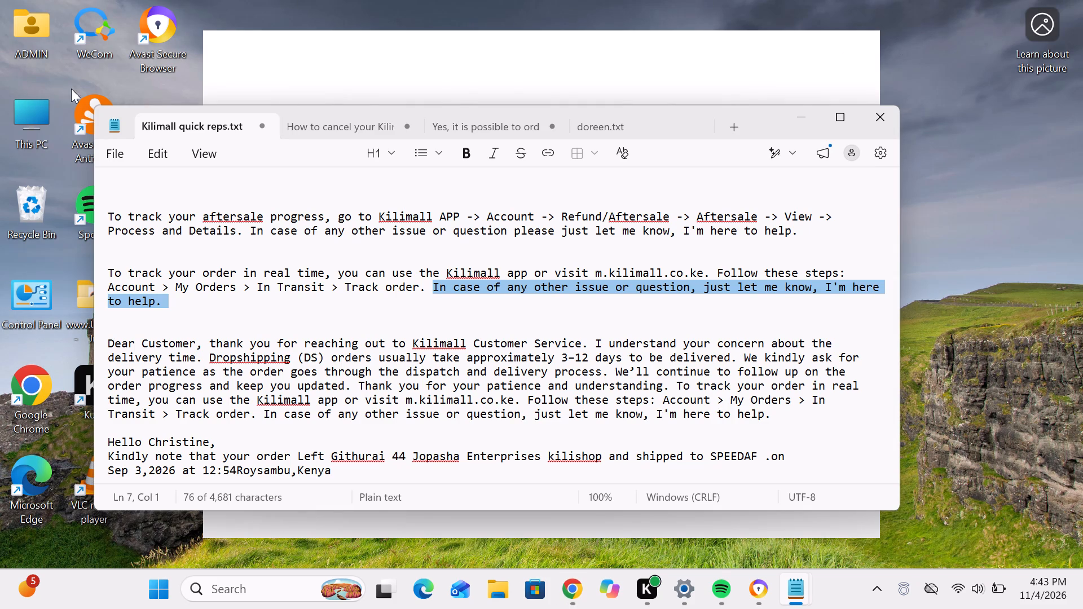
{"action": "double_click", "coordinate": [92, 37]}
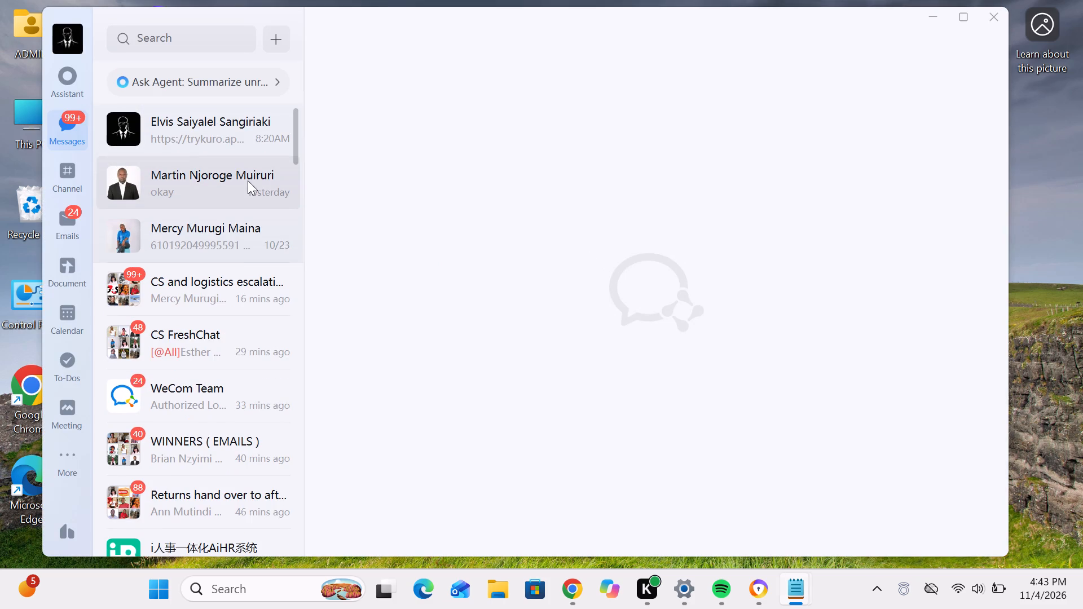
{"action": "left_click", "coordinate": [241, 133]}
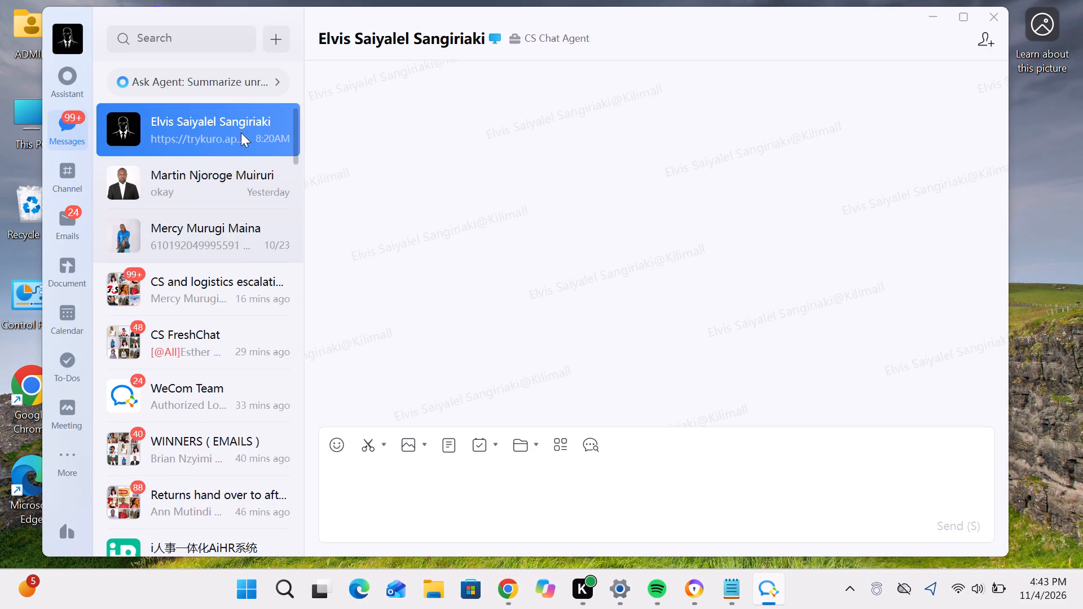
{"action": "left_click", "coordinate": [386, 449]}
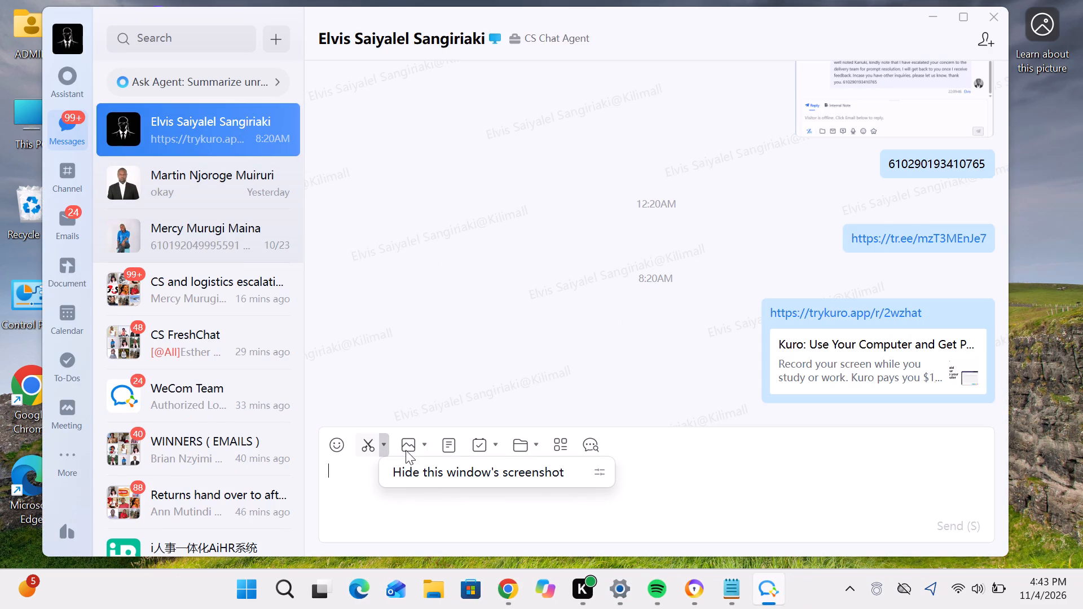
{"action": "left_click", "coordinate": [520, 586]}
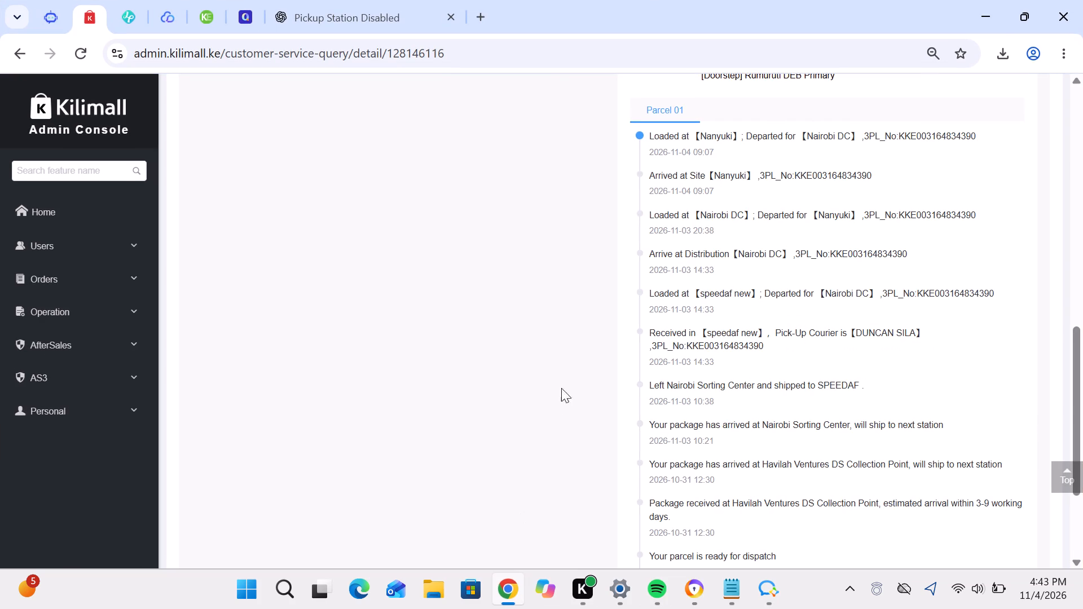
{"action": "left_click", "coordinate": [771, 590]}
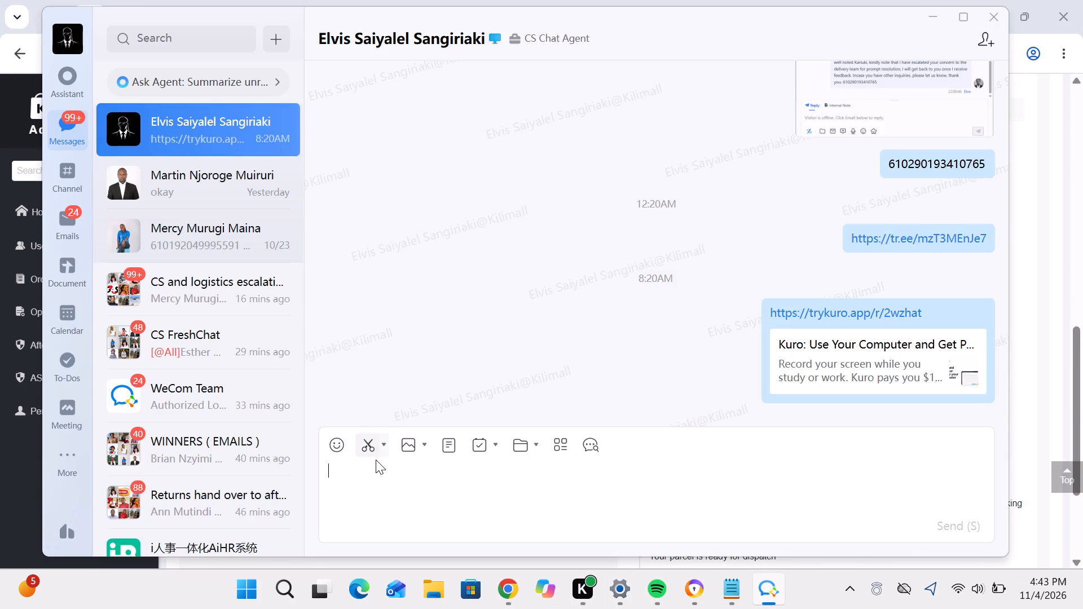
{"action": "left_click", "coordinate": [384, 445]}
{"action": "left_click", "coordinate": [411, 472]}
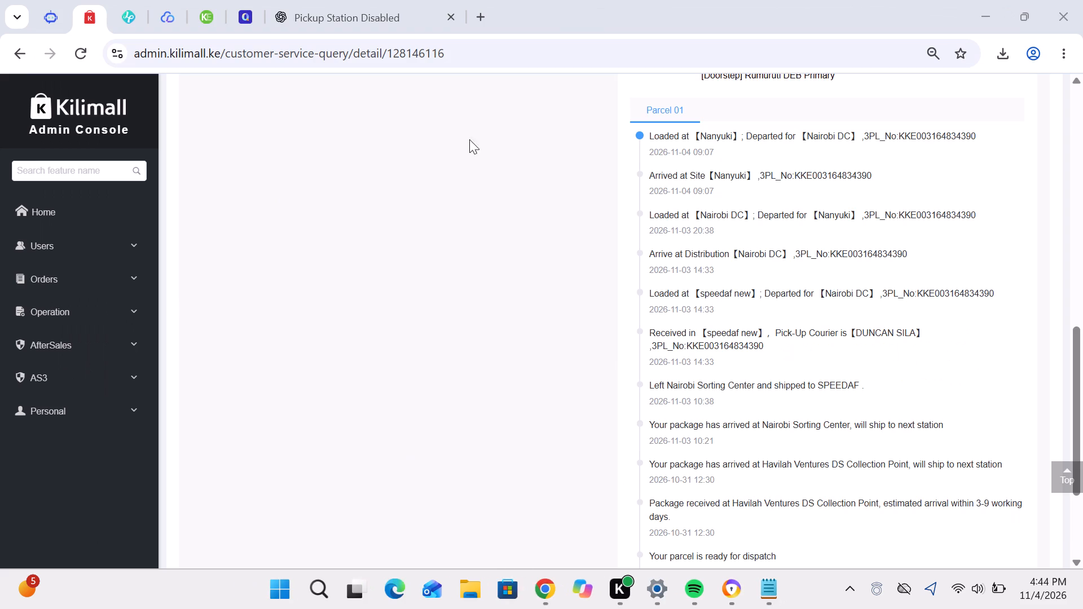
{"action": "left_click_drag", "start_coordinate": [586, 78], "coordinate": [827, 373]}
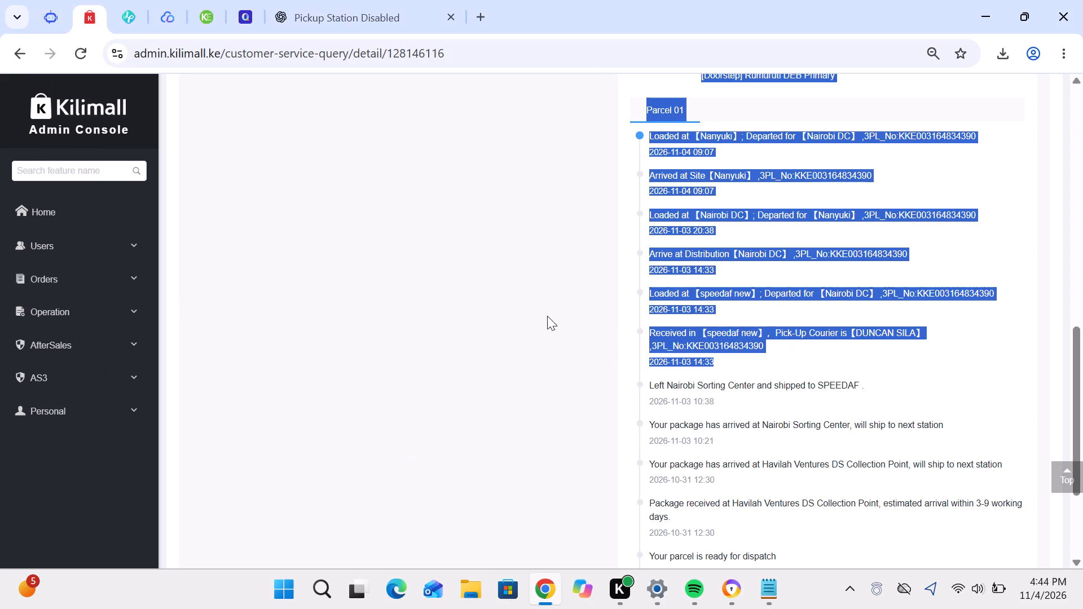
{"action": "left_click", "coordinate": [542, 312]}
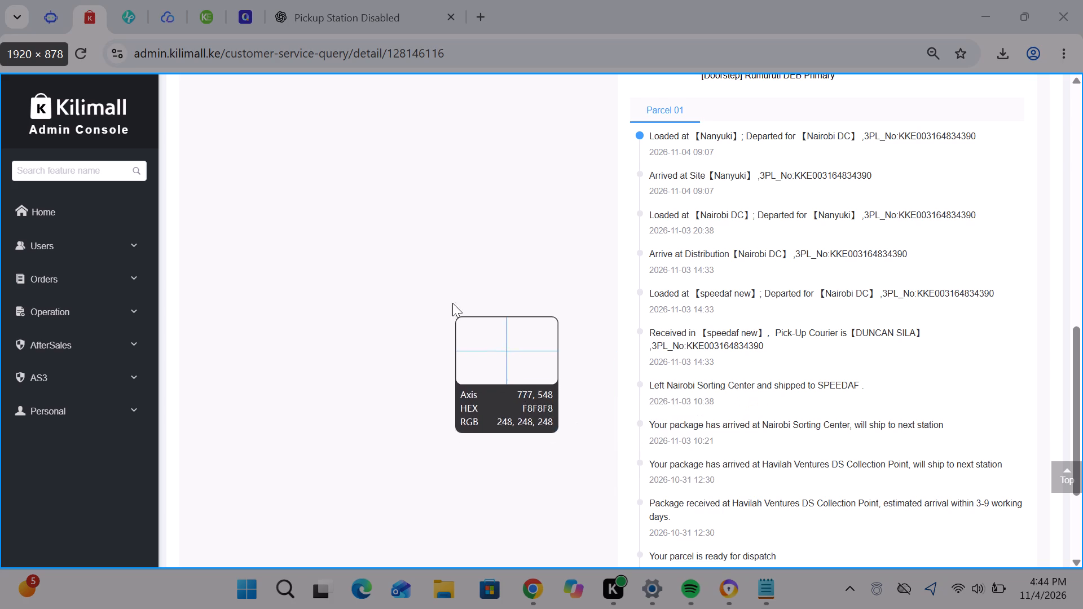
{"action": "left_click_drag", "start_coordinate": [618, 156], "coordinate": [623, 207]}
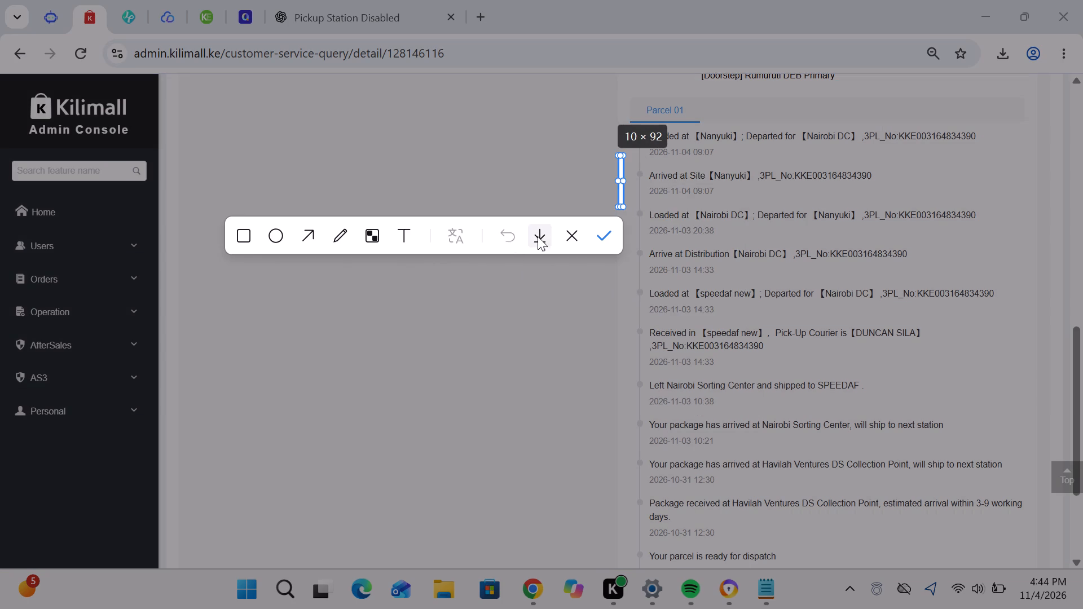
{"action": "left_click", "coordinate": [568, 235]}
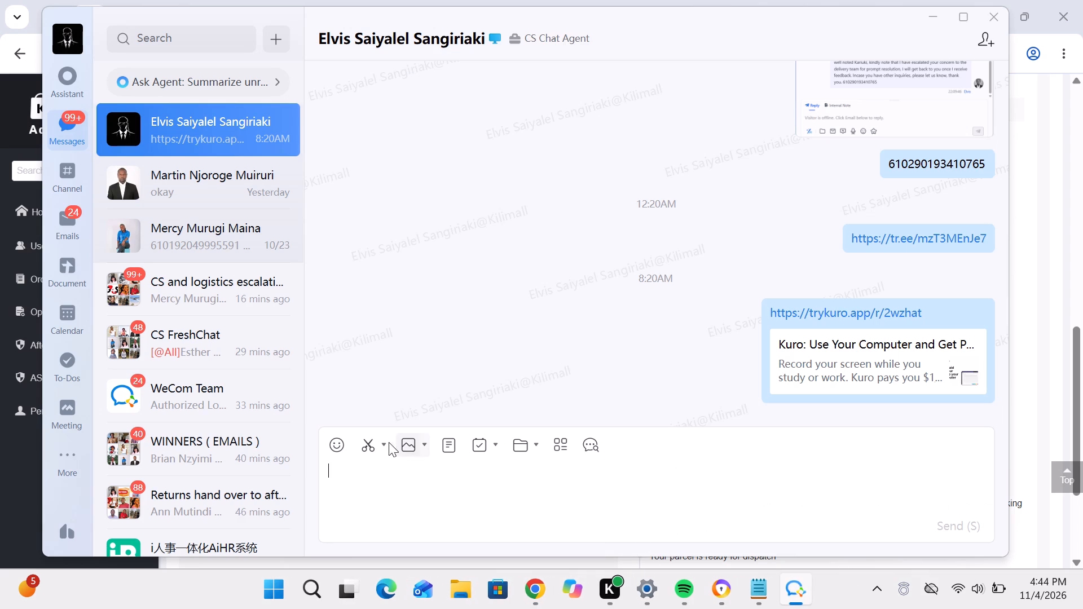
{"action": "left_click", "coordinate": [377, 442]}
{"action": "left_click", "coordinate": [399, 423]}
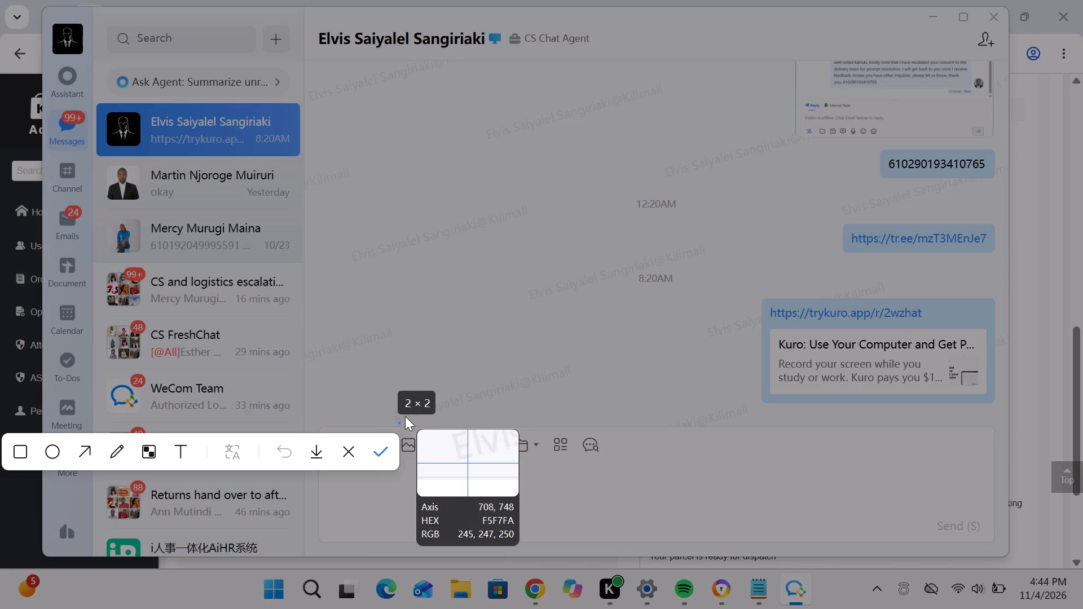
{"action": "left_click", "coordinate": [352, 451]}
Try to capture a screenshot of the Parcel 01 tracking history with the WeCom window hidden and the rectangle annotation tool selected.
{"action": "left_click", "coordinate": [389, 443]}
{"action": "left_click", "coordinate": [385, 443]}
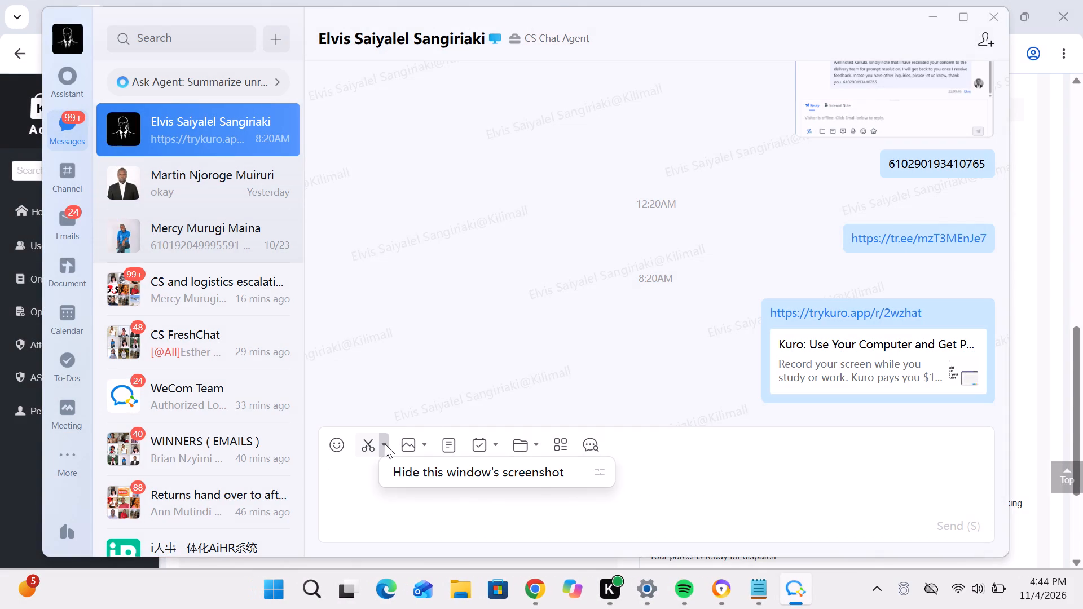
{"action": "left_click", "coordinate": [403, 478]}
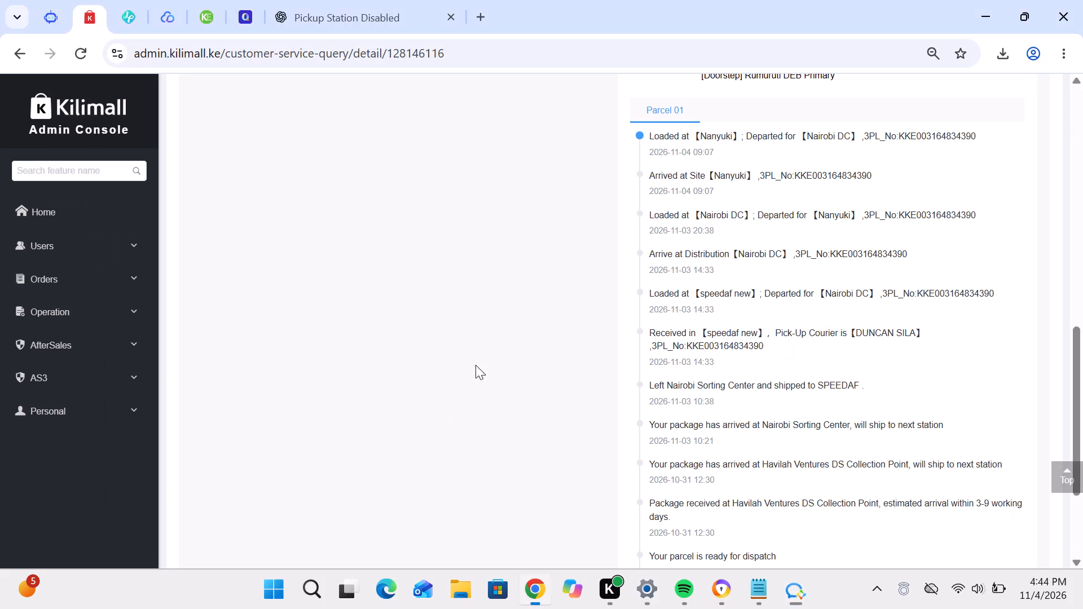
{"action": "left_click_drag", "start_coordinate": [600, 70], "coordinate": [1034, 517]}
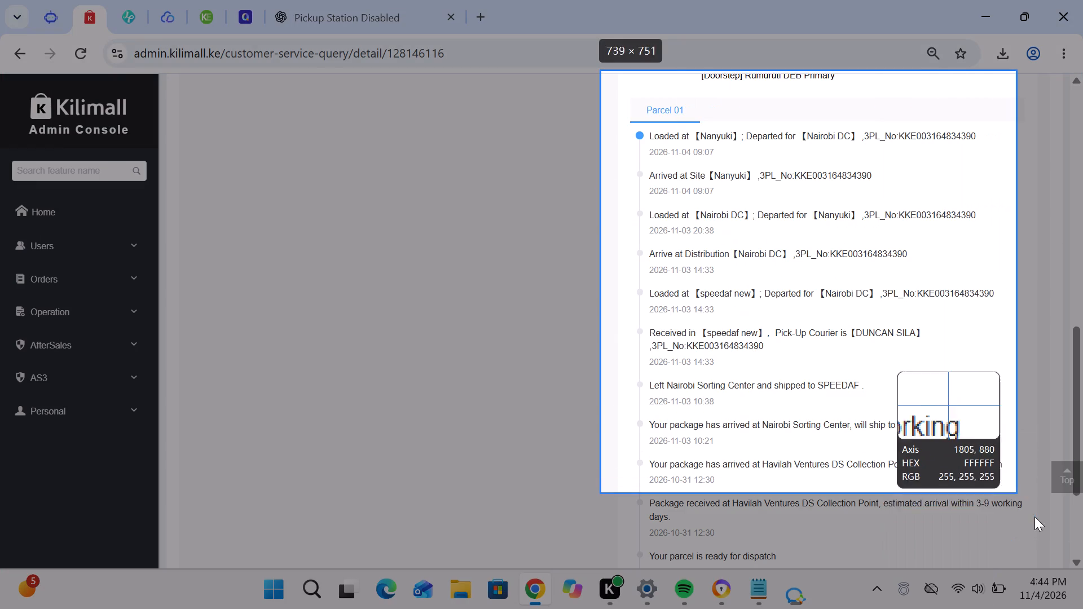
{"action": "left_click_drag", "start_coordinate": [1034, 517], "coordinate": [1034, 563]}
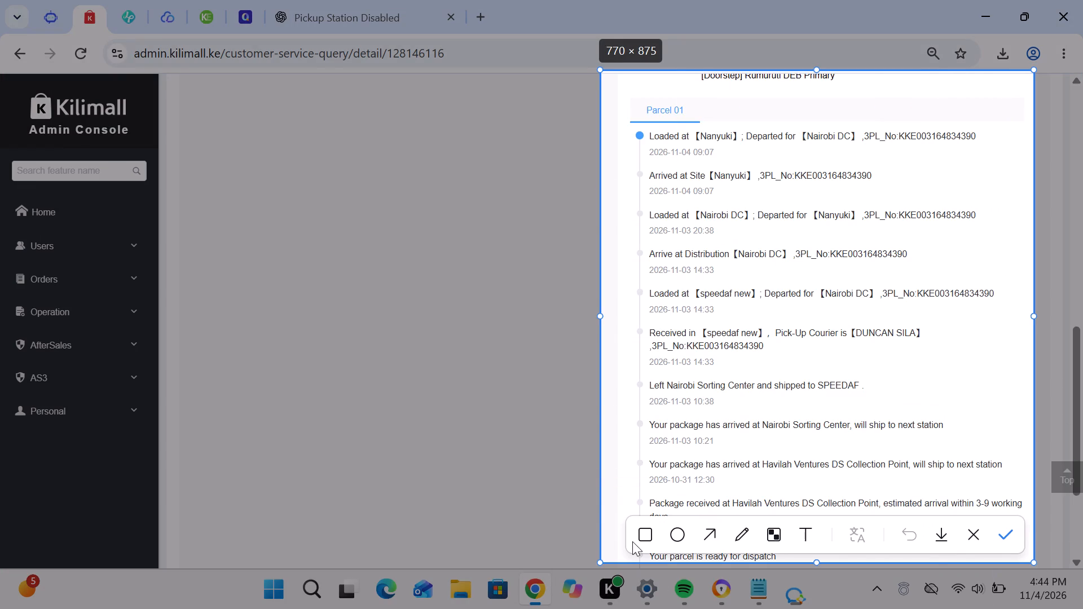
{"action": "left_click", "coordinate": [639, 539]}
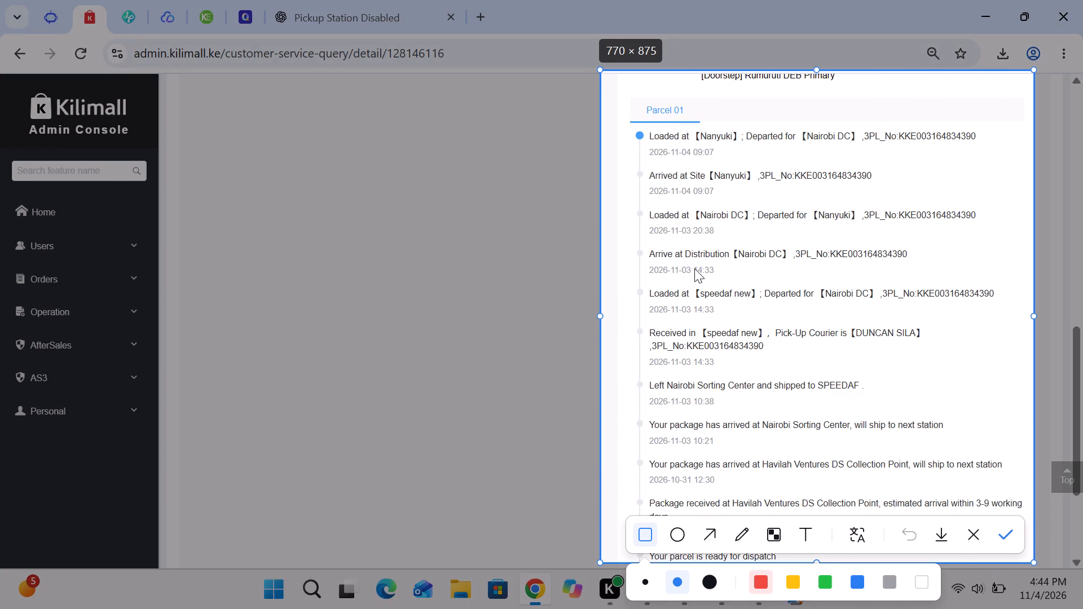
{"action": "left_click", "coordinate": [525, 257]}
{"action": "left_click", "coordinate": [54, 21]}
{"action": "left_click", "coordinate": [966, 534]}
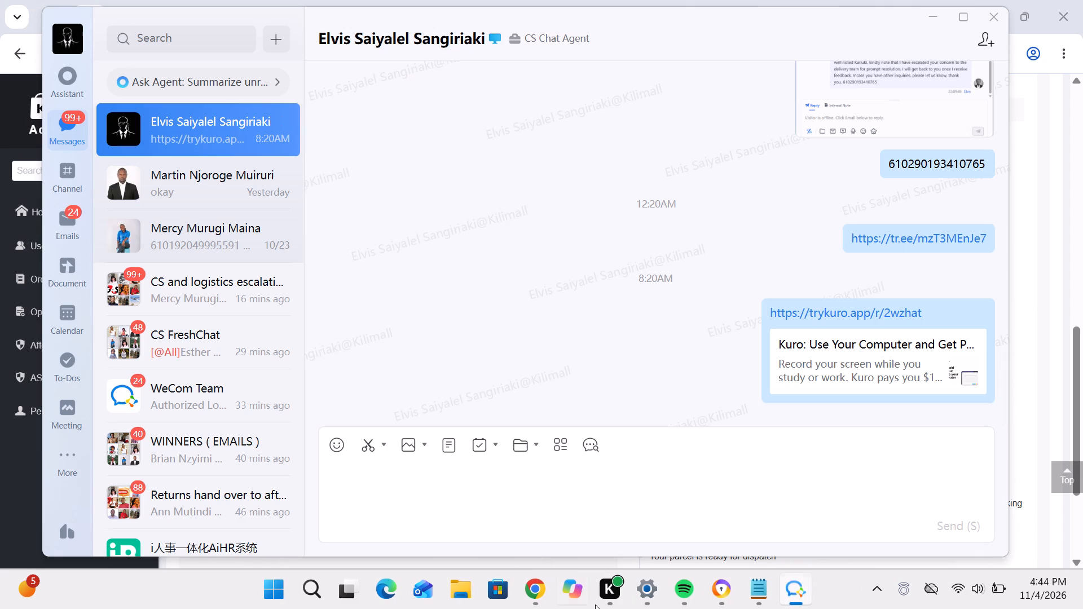
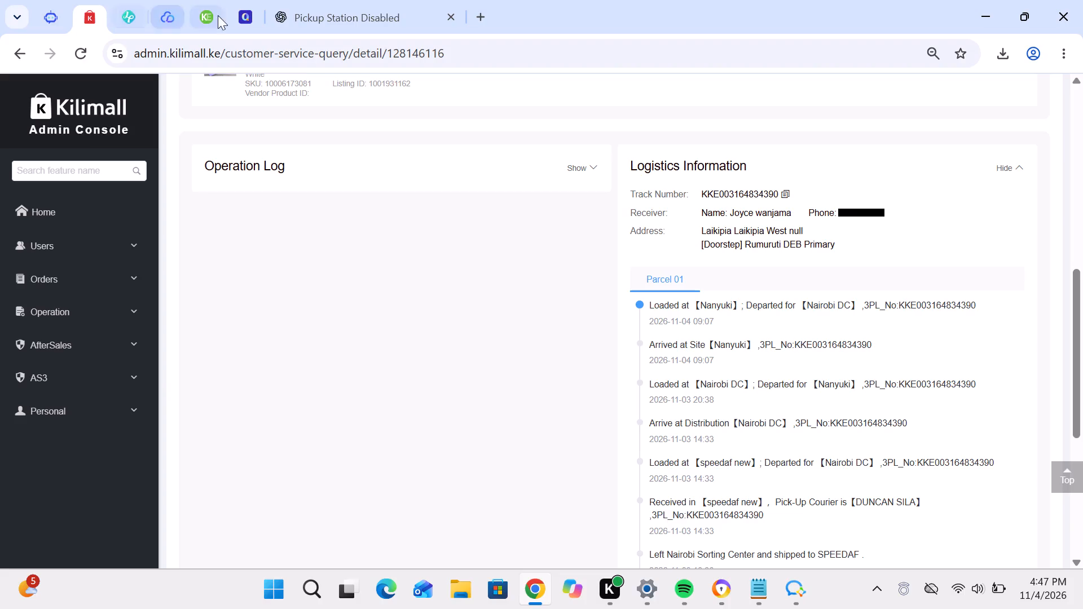
Switch to the Qingflow Logistic&Aftersales app and open a new application form.
{"action": "left_click", "coordinate": [242, 17]}
{"action": "scroll", "coordinate": [328, 156], "scroll_direction": "up", "scroll_amount": 4}
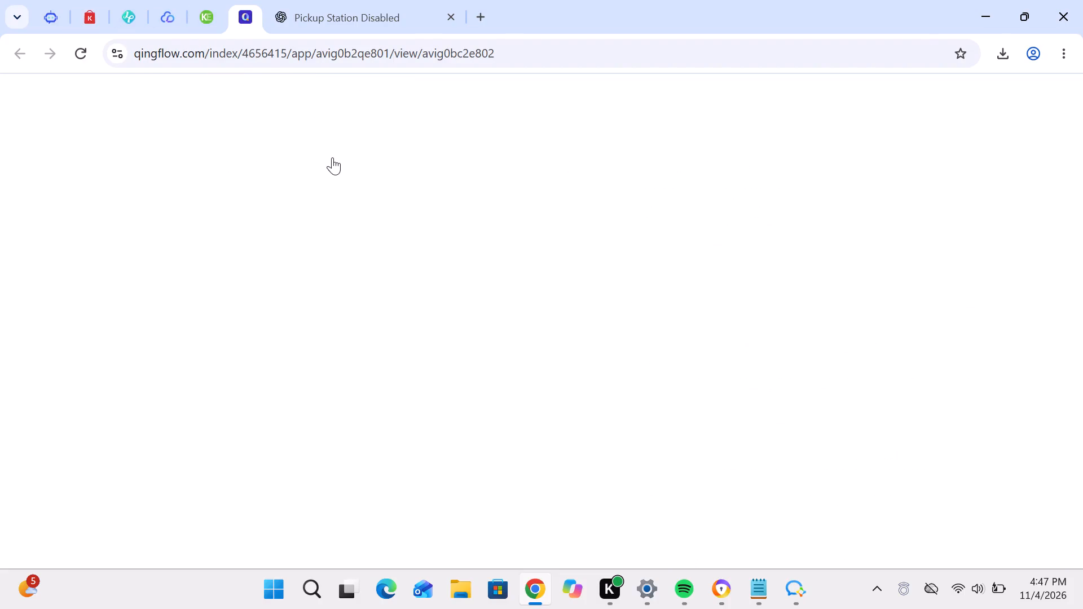
{"action": "scroll", "coordinate": [332, 157], "scroll_direction": "up", "scroll_amount": 16}
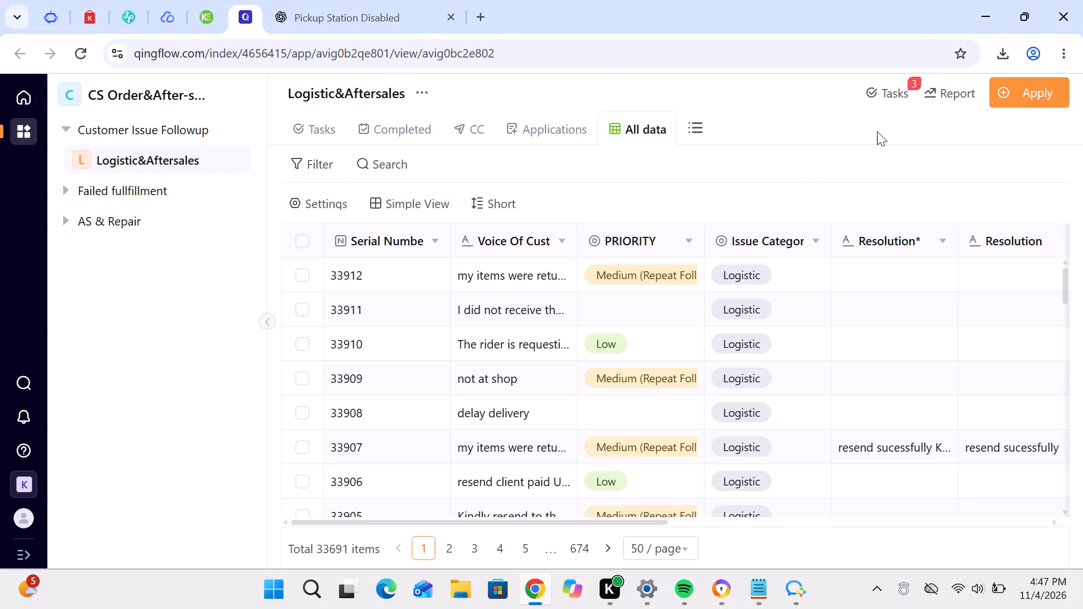
{"action": "left_click", "coordinate": [1002, 83]}
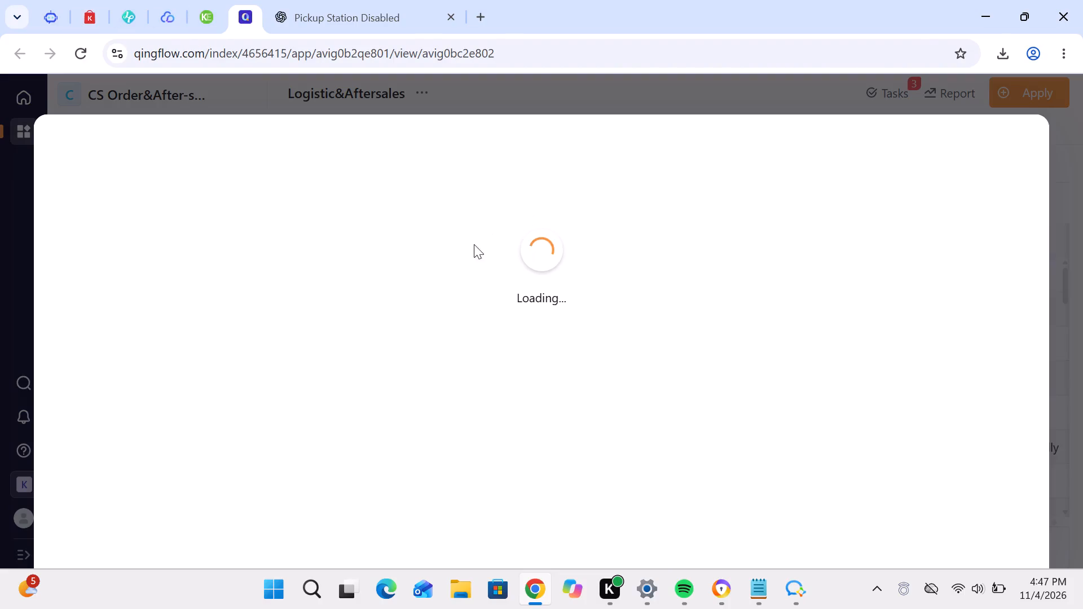
Set the priority to Medium (Repeat Follow-up, long overdue), issue category to Logistic, and logistic type to Unclaimed order status confirmation.
{"action": "scroll", "coordinate": [462, 252], "scroll_direction": "down", "scroll_amount": 6}
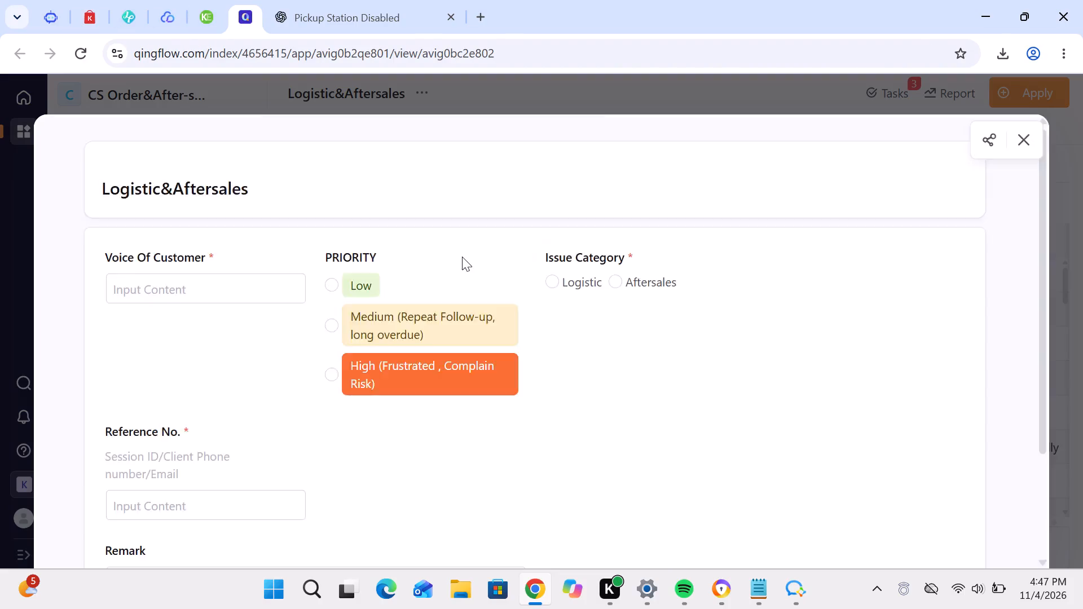
{"action": "scroll", "coordinate": [250, 274], "scroll_direction": "down", "scroll_amount": 2}
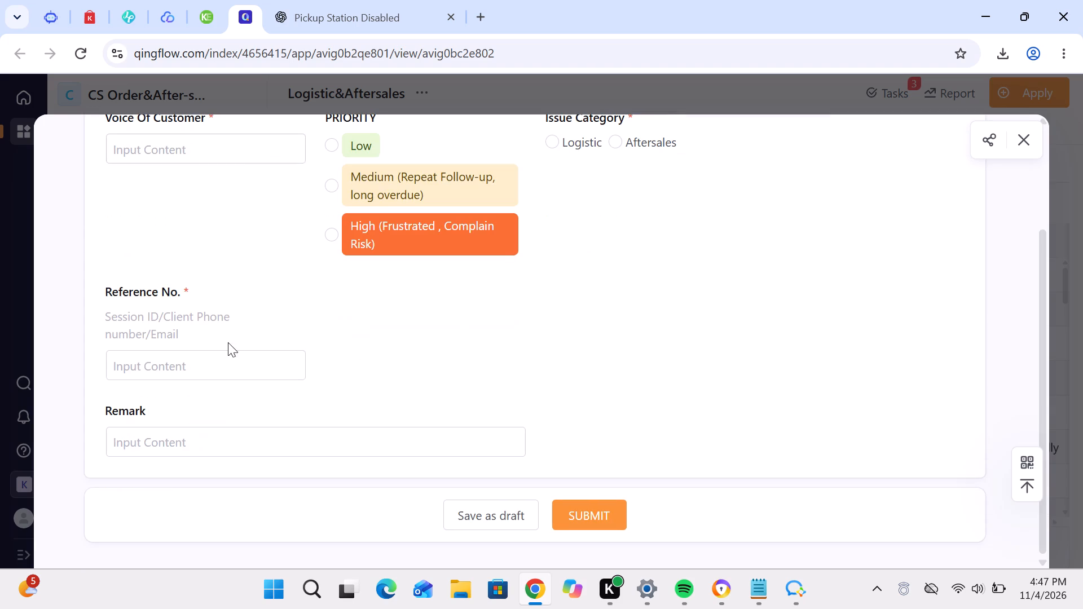
{"action": "left_click", "coordinate": [337, 182]}
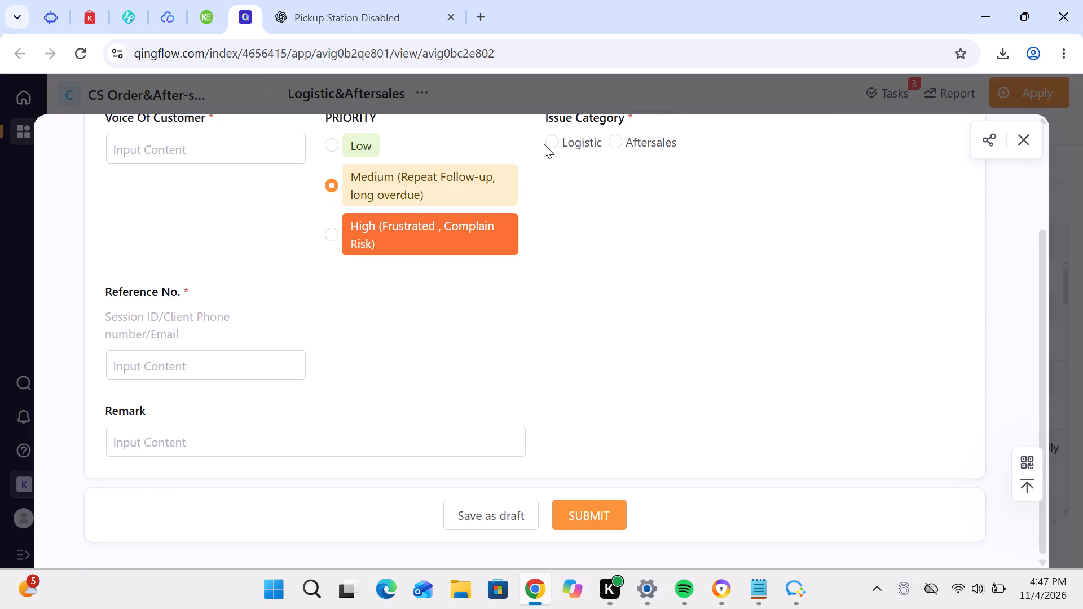
{"action": "left_click", "coordinate": [549, 140]}
{"action": "scroll", "coordinate": [259, 383], "scroll_direction": "down", "scroll_amount": 2}
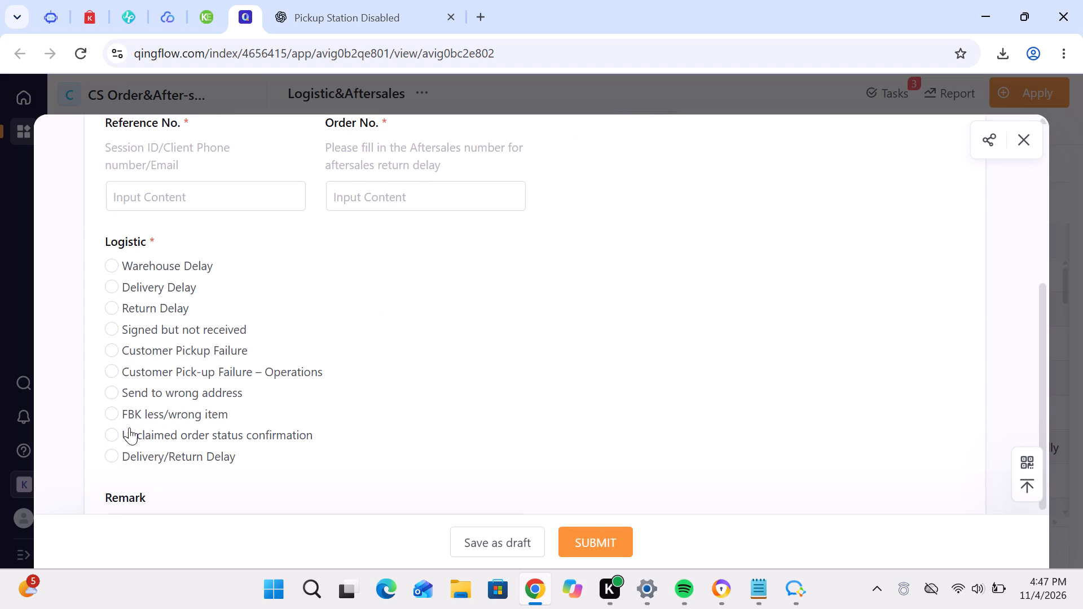
{"action": "left_click", "coordinate": [113, 432]}
Try to fill the Order No. field from the clipboard and select the pasted text for replacement.
{"action": "scroll", "coordinate": [278, 376], "scroll_direction": "up", "scroll_amount": 2}
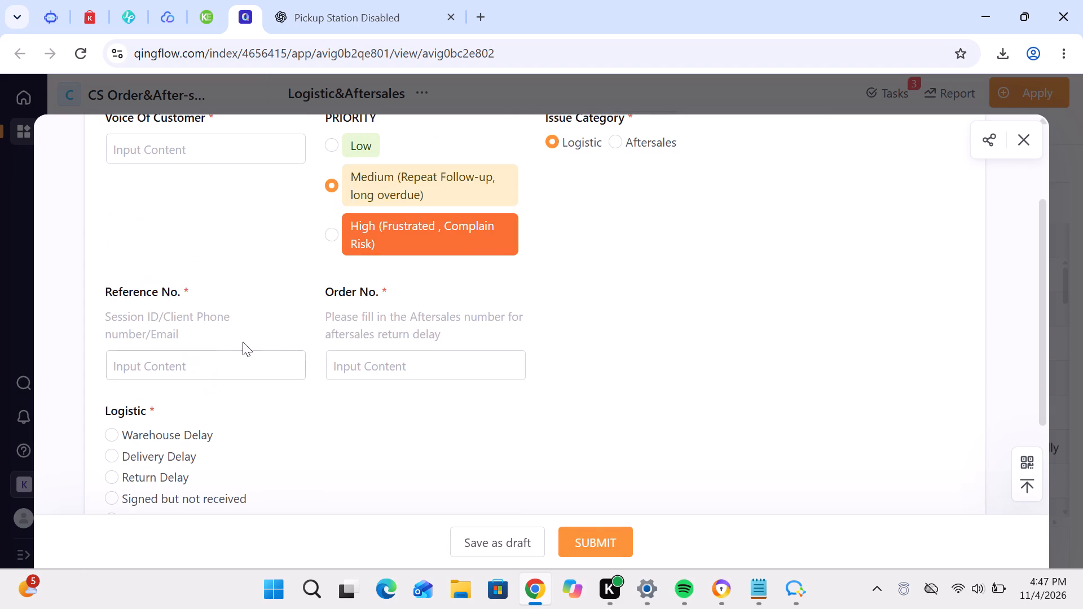
{"action": "right_click", "coordinate": [386, 369]}
{"action": "left_click", "coordinate": [444, 379]}
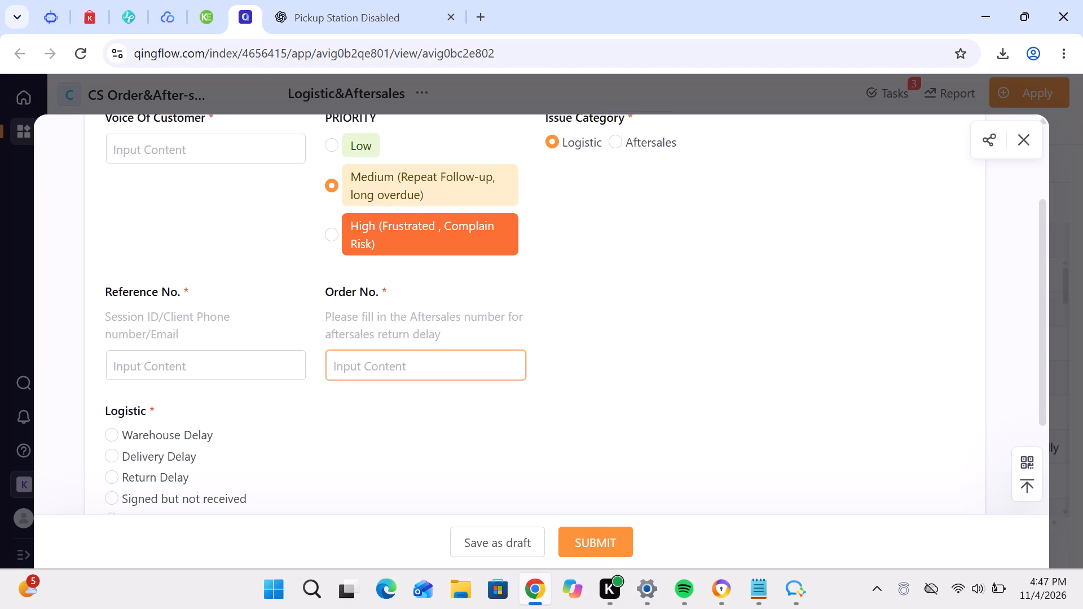
{"action": "left_click_drag", "start_coordinate": [521, 365], "coordinate": [95, 372]}
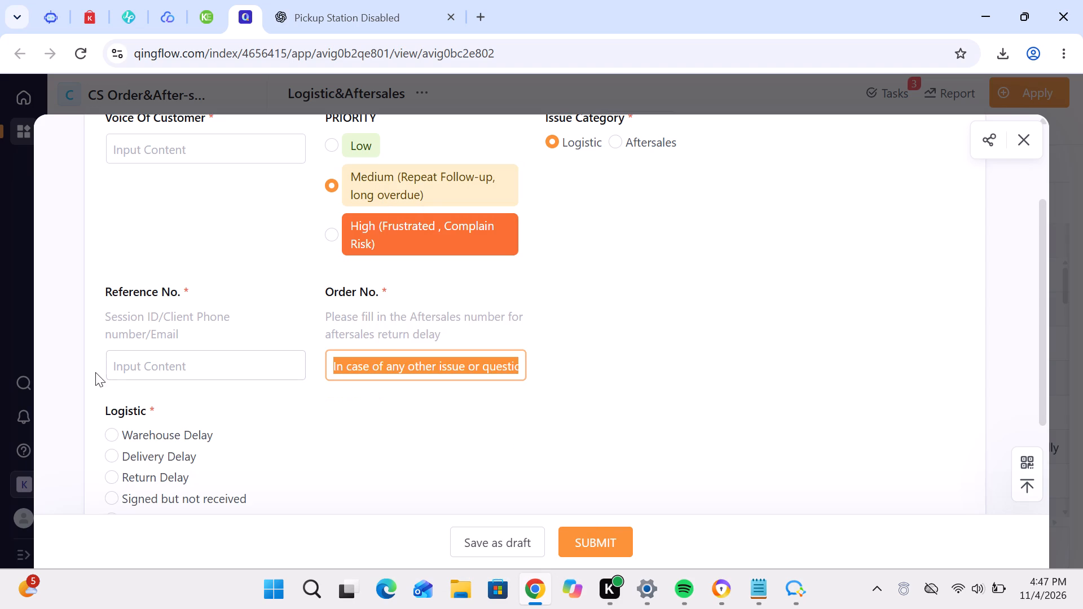
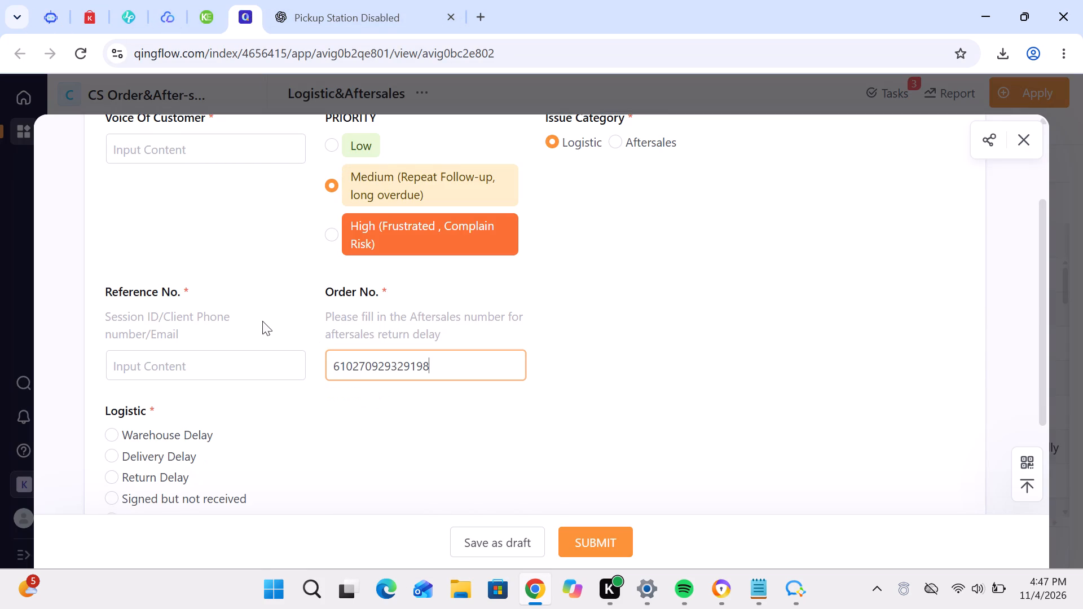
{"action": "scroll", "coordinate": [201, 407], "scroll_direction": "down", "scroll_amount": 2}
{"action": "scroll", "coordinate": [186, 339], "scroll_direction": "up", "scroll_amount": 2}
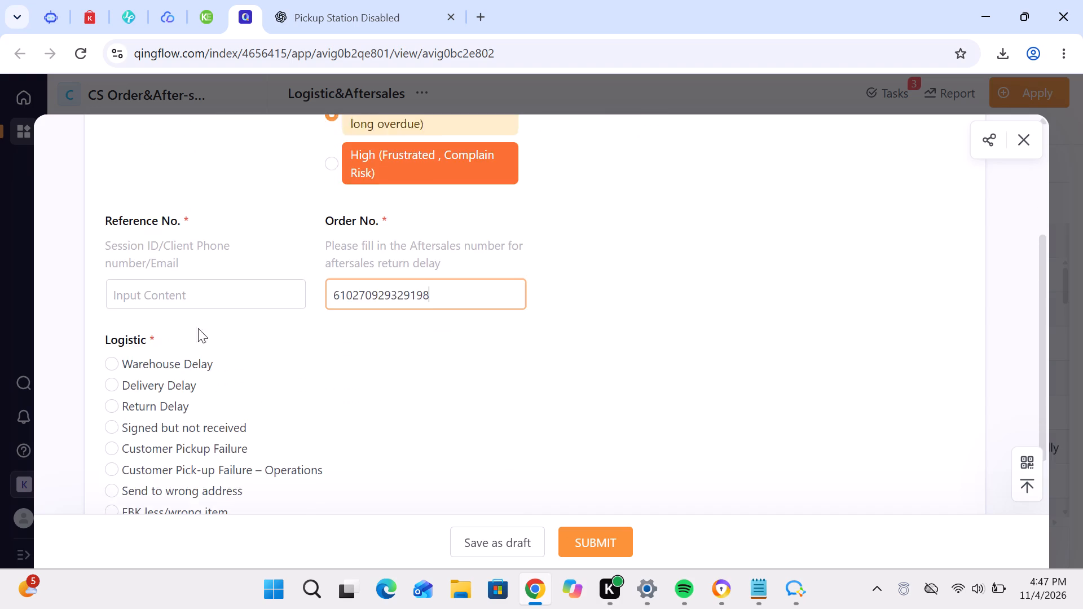
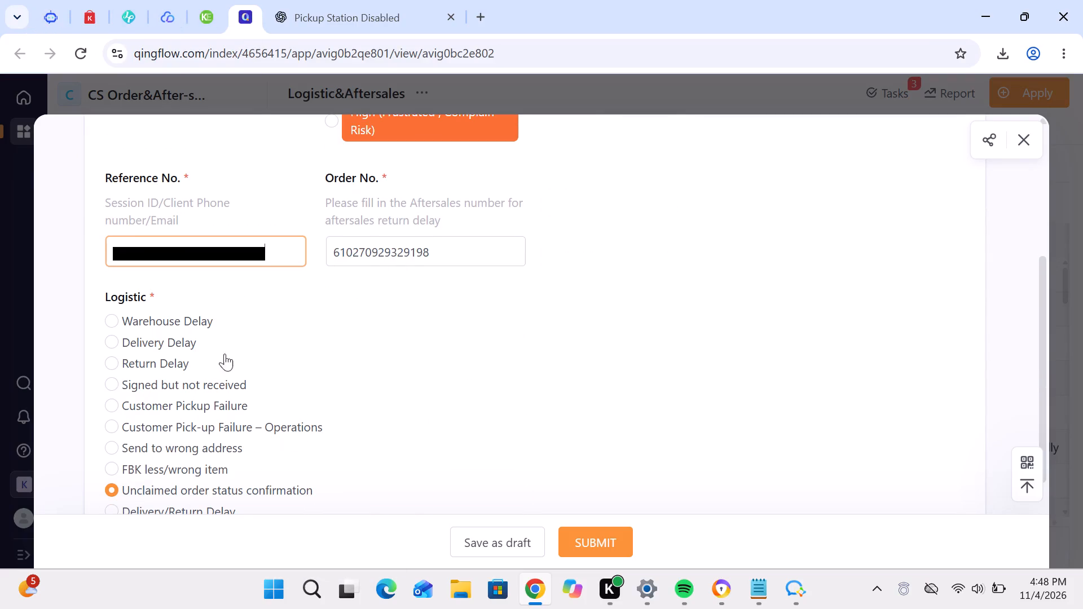
Enter the remark "customer was not contacted, resend" in the Logistic&Aftersales form.
{"action": "scroll", "coordinate": [200, 302], "scroll_direction": "up", "scroll_amount": 2}
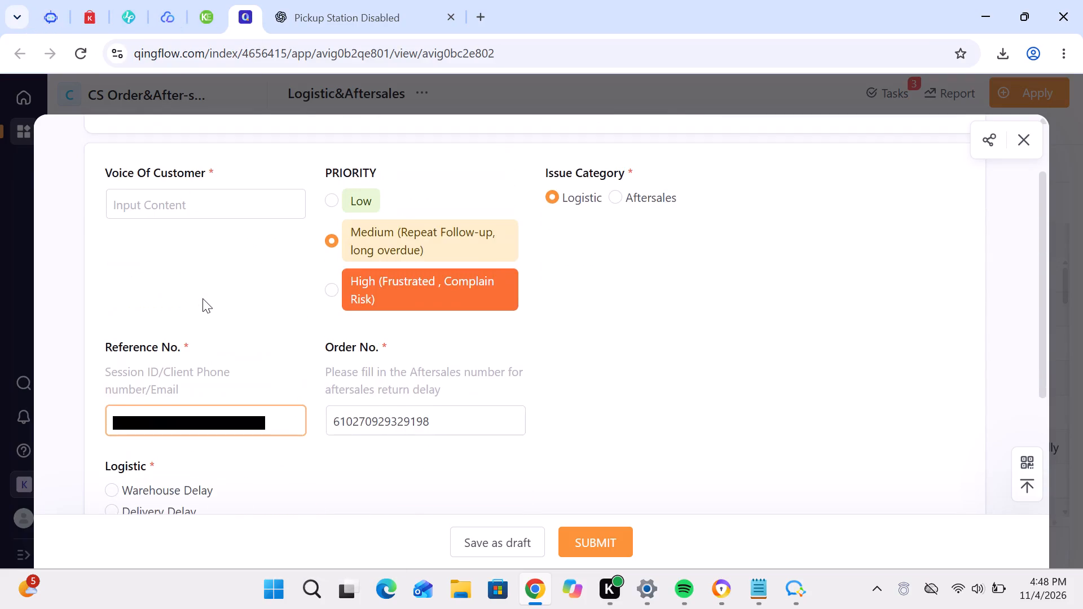
{"action": "scroll", "coordinate": [191, 323], "scroll_direction": "down", "scroll_amount": 6}
{"action": "left_click", "coordinate": [192, 445]}
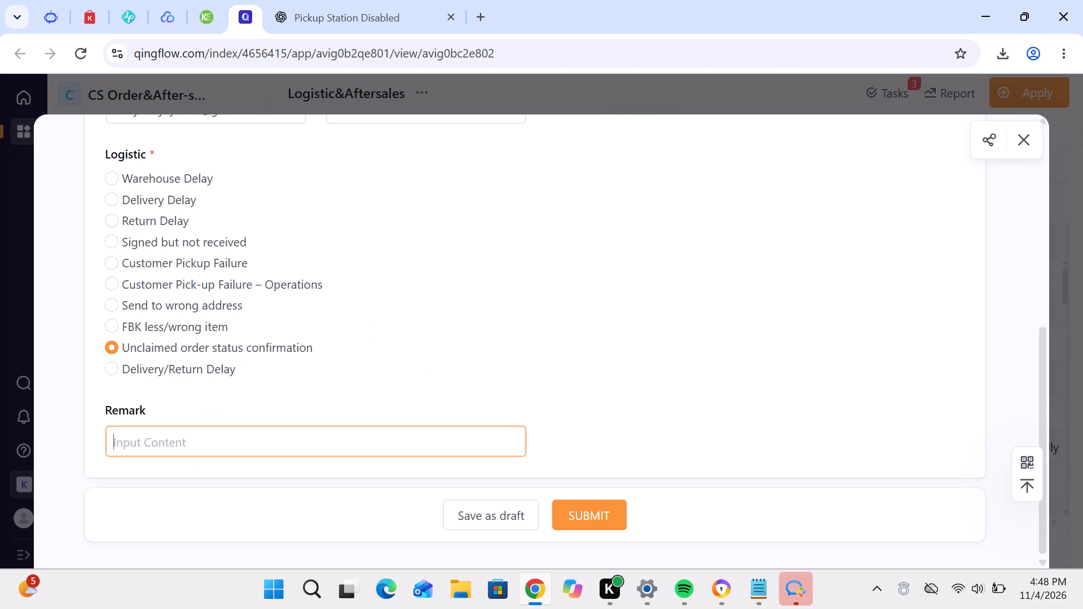
{"action": "type", "text": "custme"}
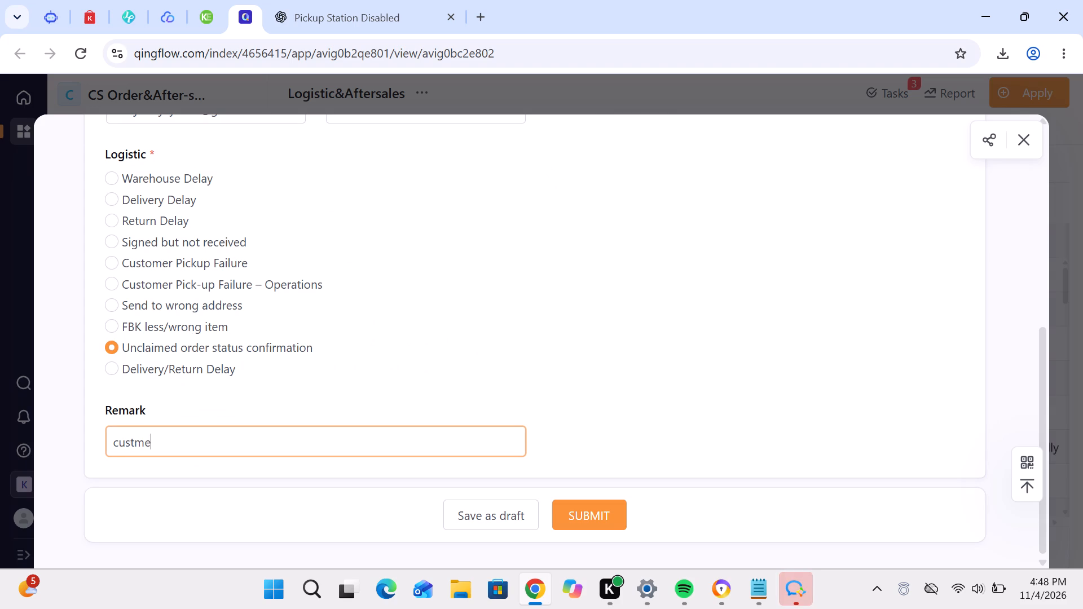
{"action": "key", "text": "space"}
{"action": "key", "text": "BackSpace"}
{"action": "key", "text": "BackSpace"}
{"action": "key", "text": "BackSpace"}
{"action": "key", "text": "BackSpace"}
{"action": "type", "text": "tomer was not"}
{"action": "key", "text": "space"}
{"action": "type", "text": "contacted"}
{"action": "key", "text": "space"}
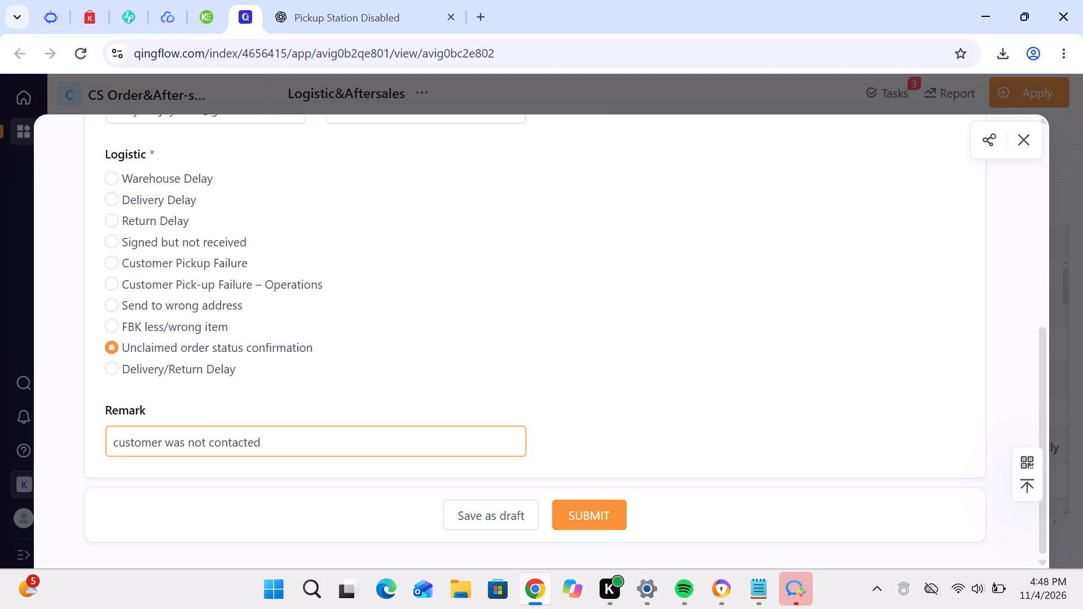
{"action": "key", "text": "BackSpace"}
{"action": "type", "text": ", package"}
{"action": "key", "text": "space"}
{"action": "key", "text": "BackSpace"}
{"action": "key", "text": "BackSpace"}
{"action": "key", "text": "BackSpace"}
{"action": "key", "text": "BackSpace"}
{"action": "key", "text": "BackSpace"}
{"action": "key", "text": "BackSpace"}
{"action": "key", "text": "BackSpace"}
{"action": "key", "text": "BackSpace"}
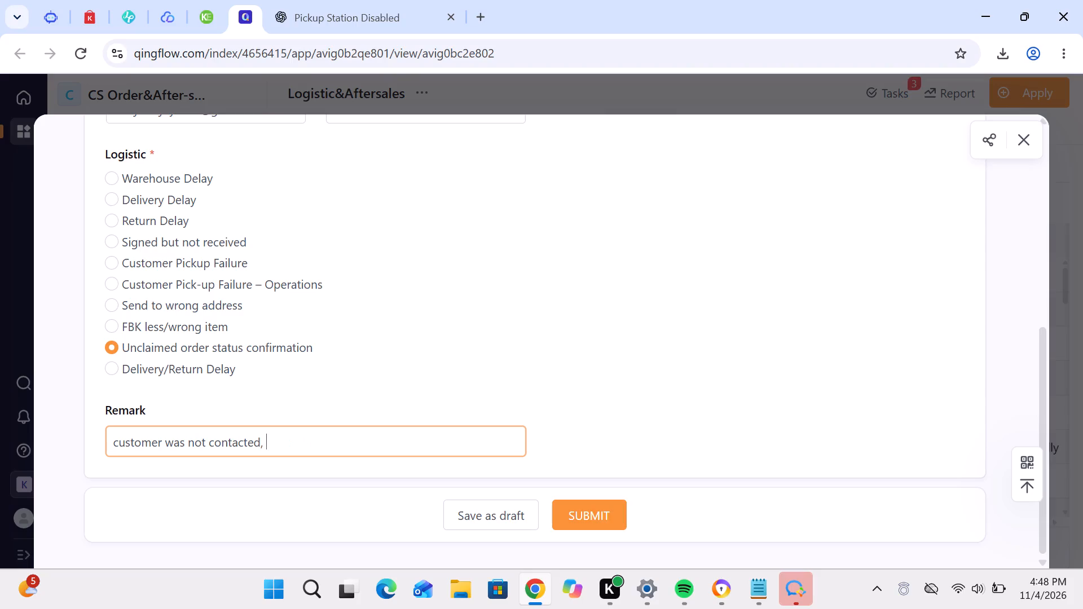
{"action": "type", "text": "resend"}
{"action": "key", "text": "space"}
Open the empty Voice Of Customer field of the Logistic&Aftersales form for entry.
{"action": "scroll", "coordinate": [263, 355], "scroll_direction": "up", "scroll_amount": 7}
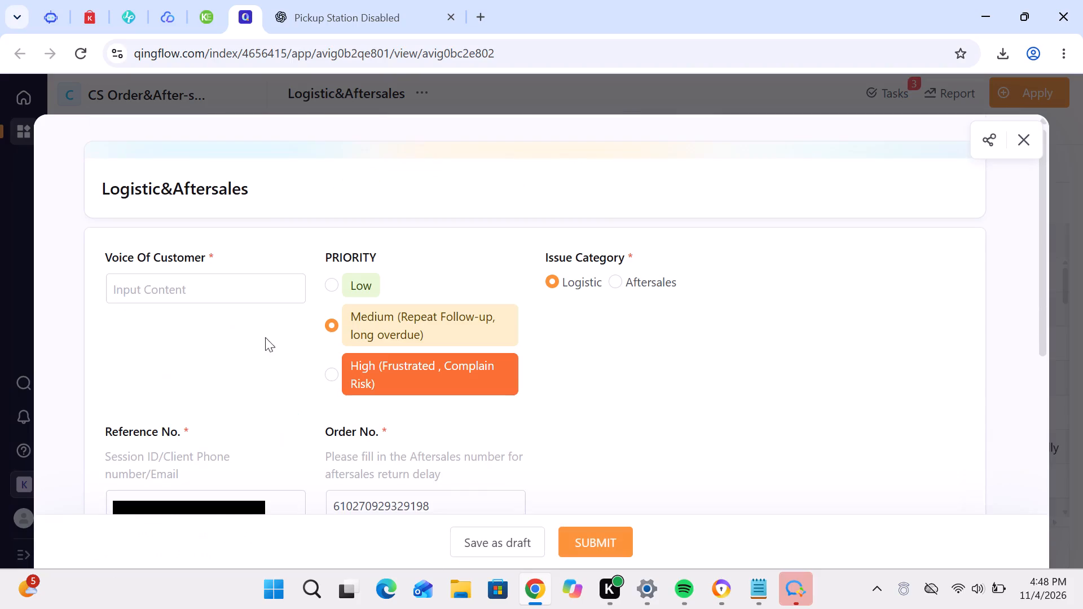
{"action": "left_click", "coordinate": [227, 284]}
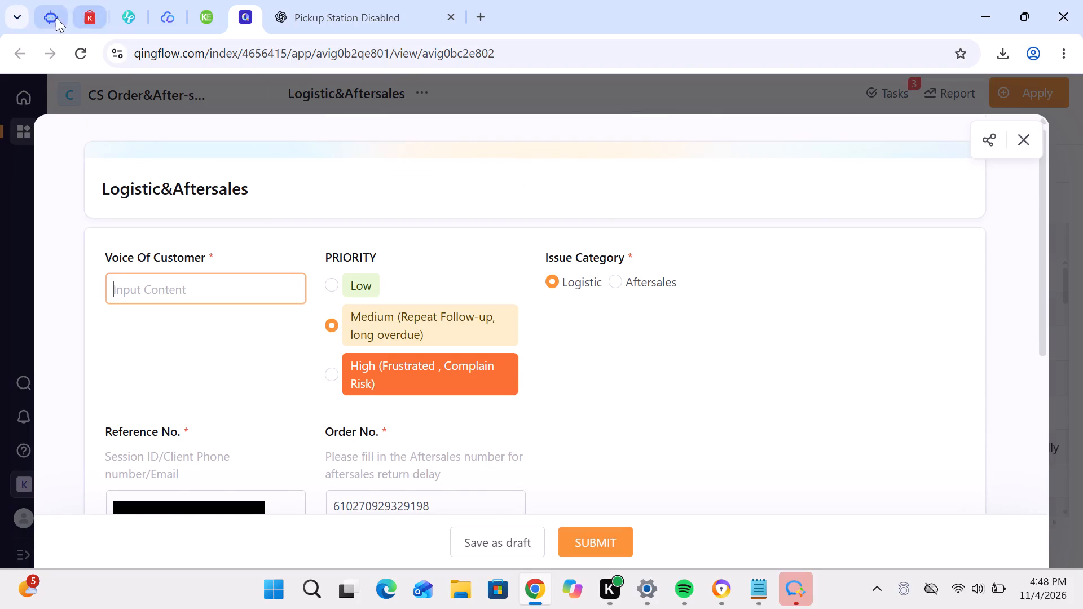
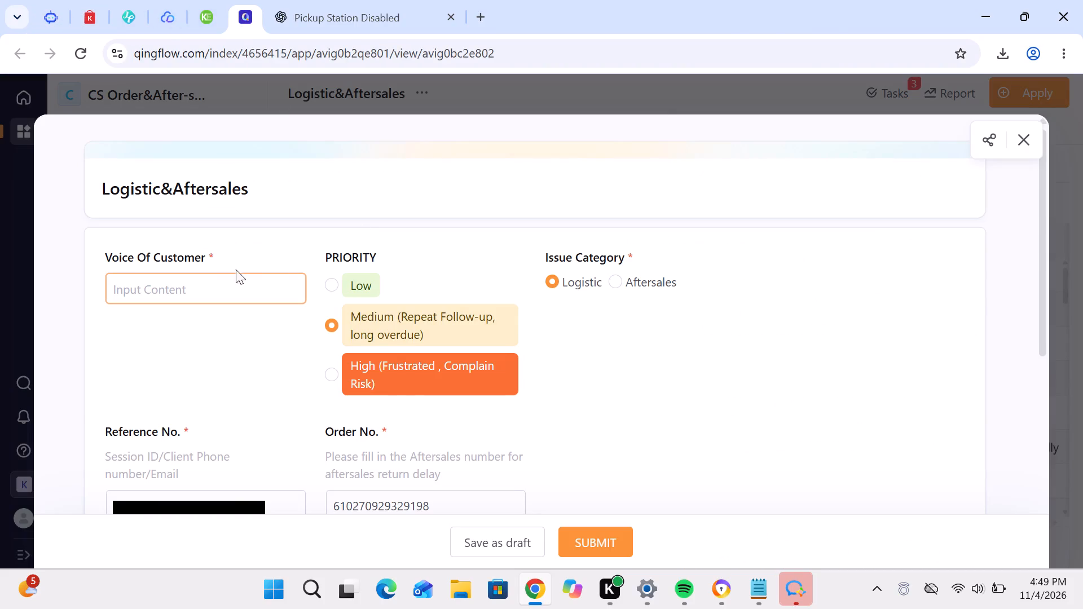
Paste the customer's complaint into the Voice Of Customer field and correct "a'm" to "I'm".
{"action": "right_click", "coordinate": [200, 281]}
{"action": "left_click", "coordinate": [263, 376]}
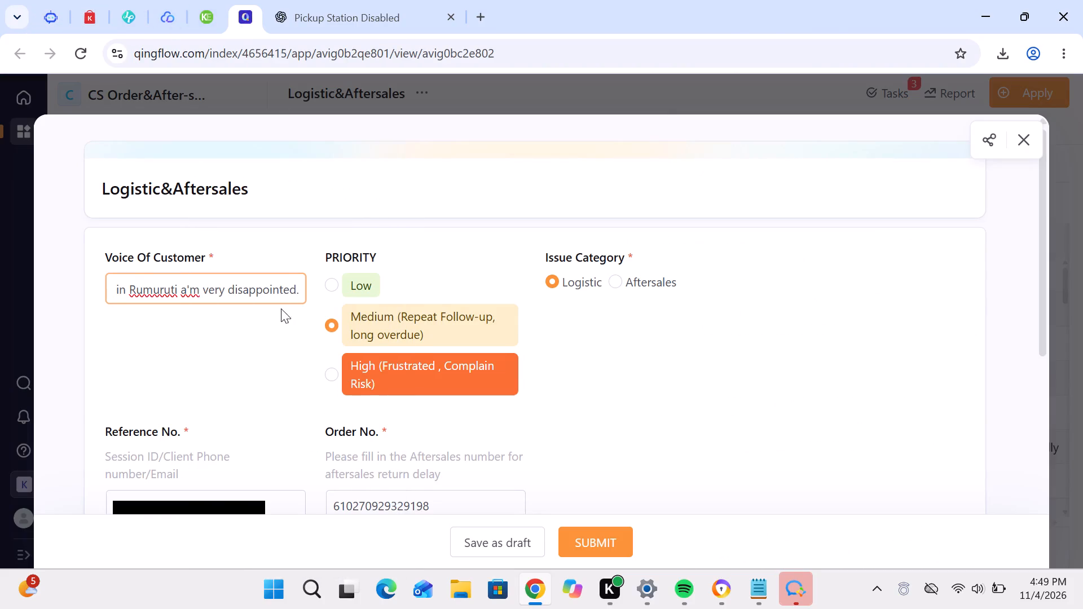
{"action": "left_click", "coordinate": [187, 284]}
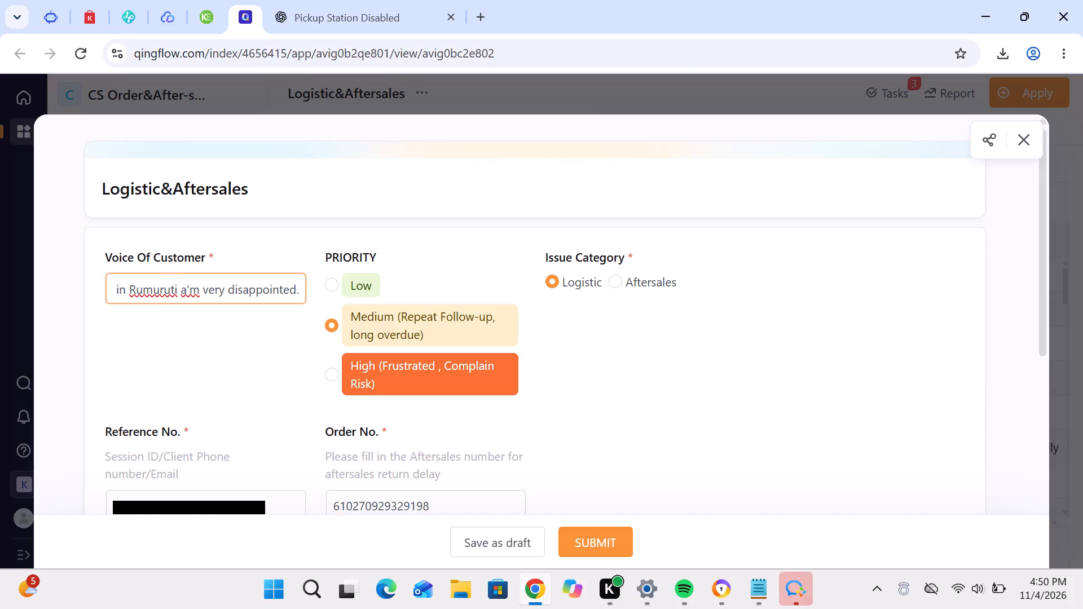
{"action": "key", "text": "i"}
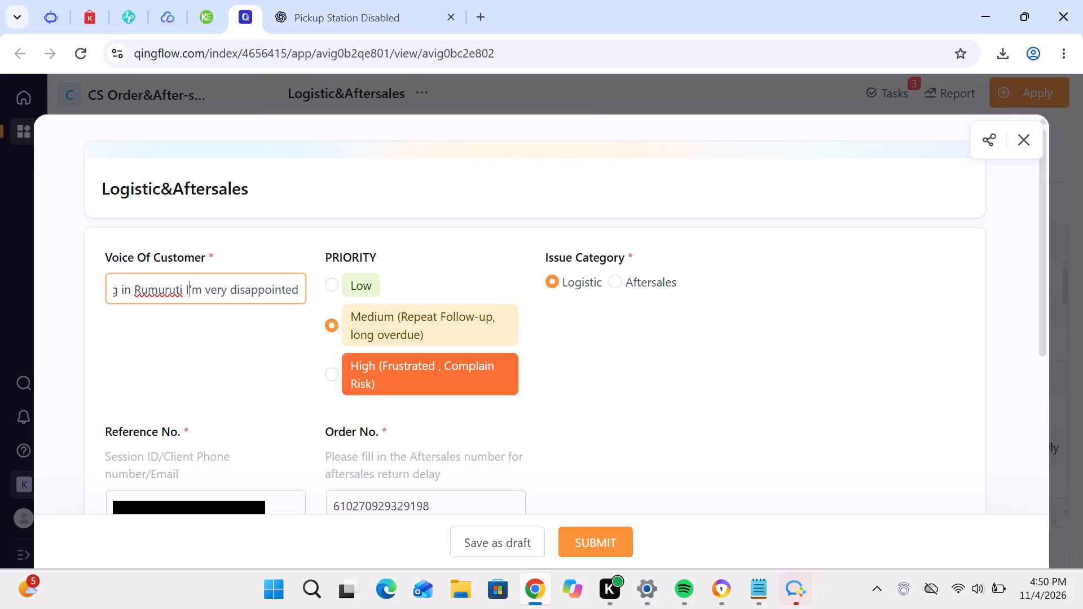
Review the Voice Of Customer text back to its beginning.
{"action": "key", "text": "Left"}
{"action": "key", "text": "Left"}
{"action": "key", "text": "Left"}
{"action": "key", "text": "Left"}
{"action": "key", "text": "Left"}
{"action": "key", "text": "Left"}
{"action": "key", "text": "Left"}
{"action": "key", "text": "Left"}
{"action": "key", "text": "Left"}
{"action": "key", "text": "Left"}
{"action": "key", "text": "Left"}
{"action": "key", "text": "Left"}
{"action": "key", "text": "Left"}
{"action": "key", "text": "Left"}
{"action": "key", "text": "Left"}
{"action": "key", "text": "Left"}
{"action": "key", "text": "Left"}
{"action": "key", "text": "Left"}
{"action": "key", "text": "Left"}
{"action": "key", "text": "Left"}
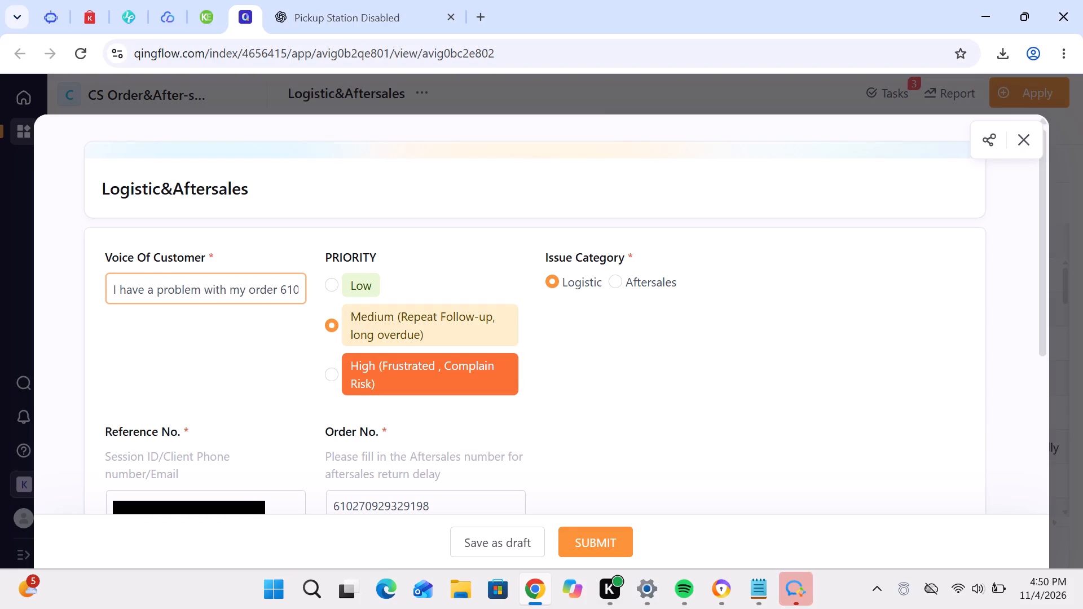
Insert lowercase "kindly" before "resend" in the Remark, making it "customer was not contacted, kindly resend".
{"action": "scroll", "coordinate": [289, 320], "scroll_direction": "down", "scroll_amount": 7}
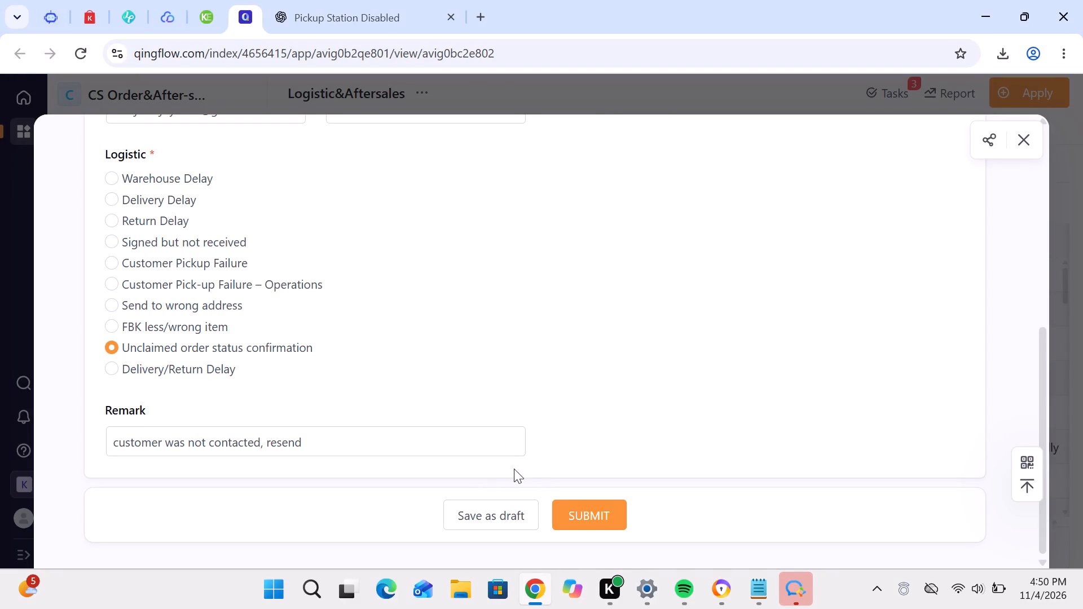
{"action": "left_click", "coordinate": [263, 440]}
{"action": "key", "text": "space"}
{"action": "type", "text": "KINDLY"}
{"action": "key", "text": "space"}
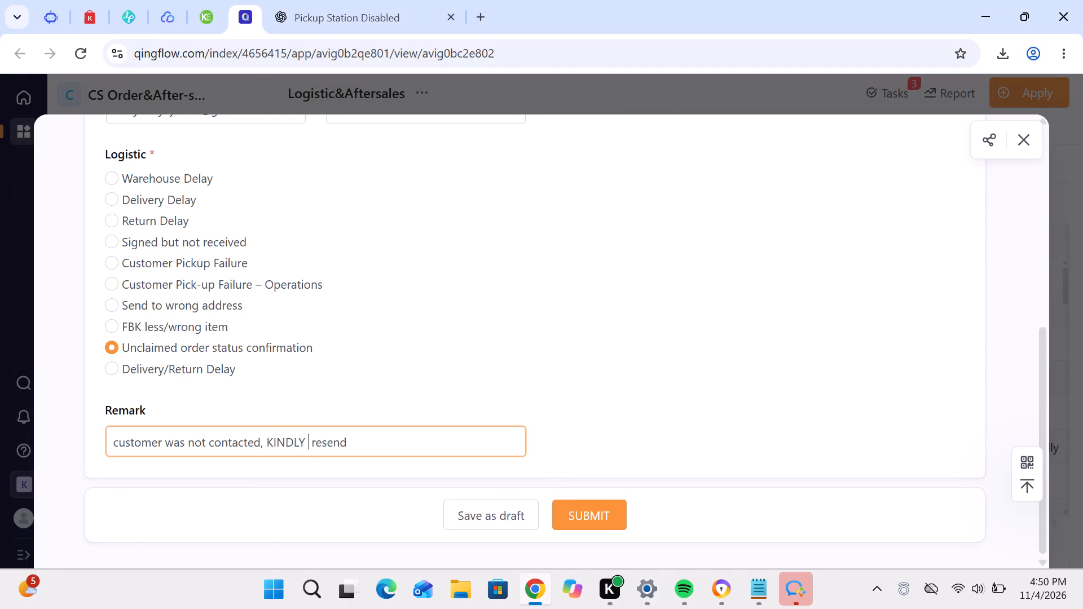
{"action": "key", "text": "BackSpace"}
{"action": "key", "text": "BackSpace"}
{"action": "key", "text": "BackSpace"}
{"action": "key", "text": "BackSpace"}
{"action": "key", "text": "BackSpace"}
{"action": "key", "text": "BackSpace"}
{"action": "key", "text": "BackSpace"}
{"action": "type", "text": "kindly"}
{"action": "key", "text": "space"}
{"action": "key", "text": "BackSpace"}
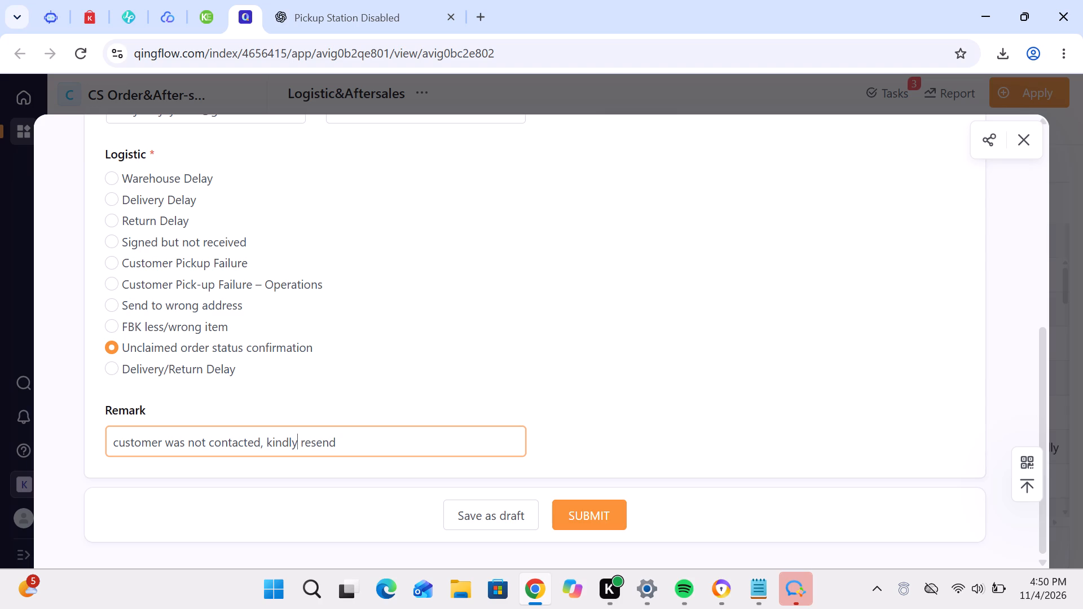
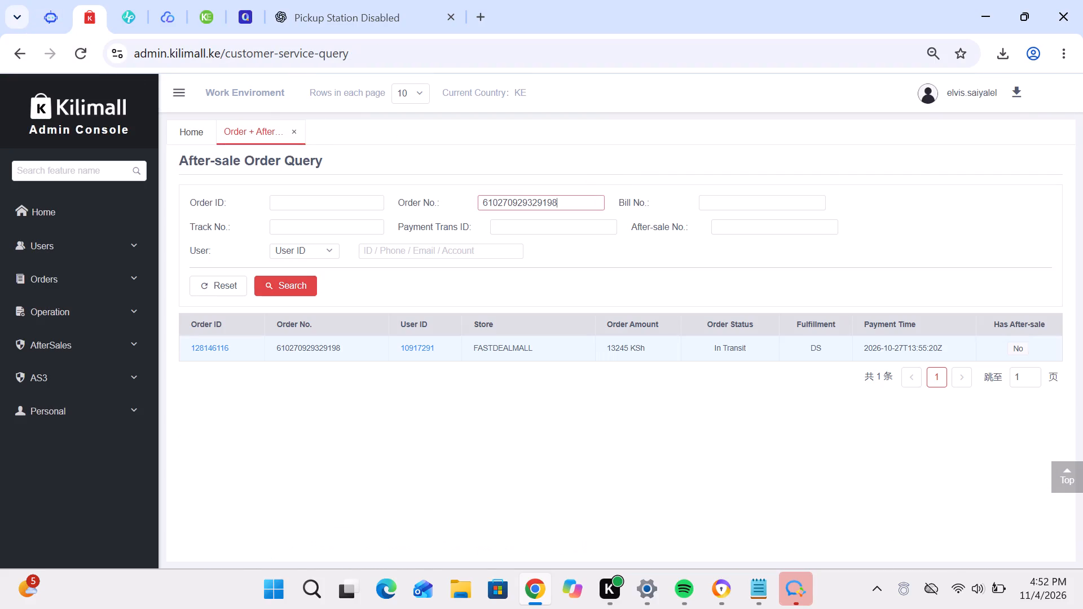
Clear the previous order number from the After-sale Order Query.
{"action": "left_click_drag", "start_coordinate": [561, 201], "coordinate": [436, 202]}
{"action": "key", "text": "BackSpace"}
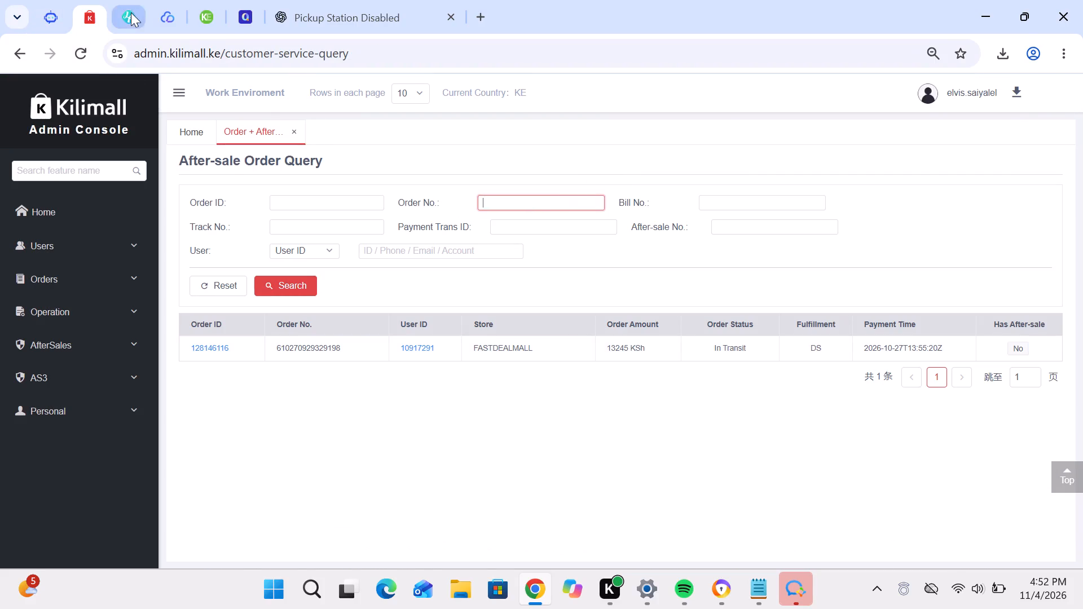
Switch to LipaPay and search all orders using the customer's copied e-mail address in place of the previous one.
{"action": "left_click", "coordinate": [131, 12]}
{"action": "left_click_drag", "start_coordinate": [349, 213], "coordinate": [0, 215]}
{"action": "key", "text": "BackSpace"}
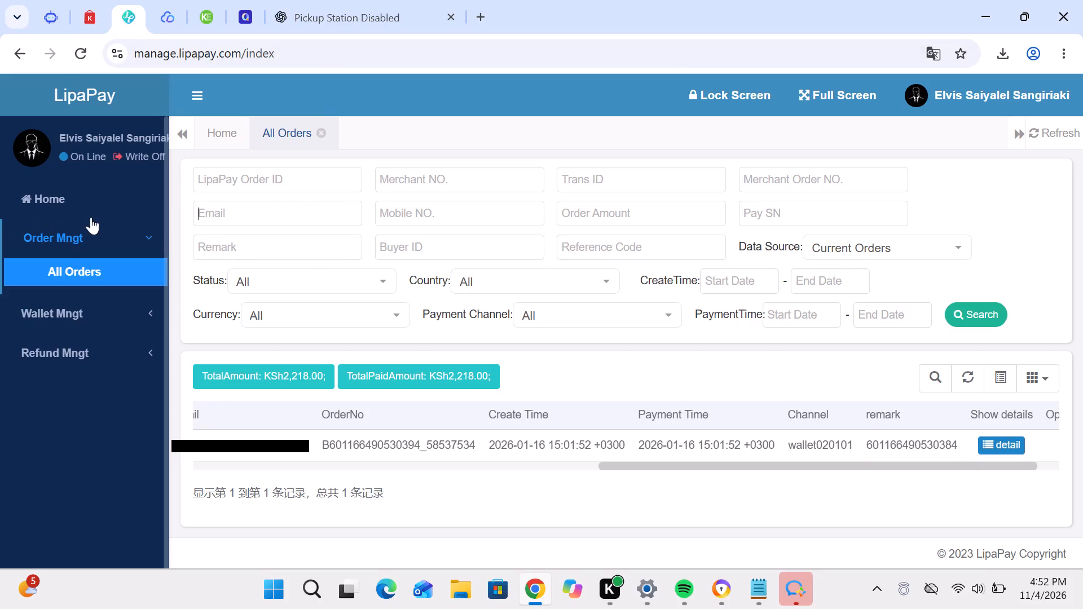
{"action": "right_click", "coordinate": [311, 212]}
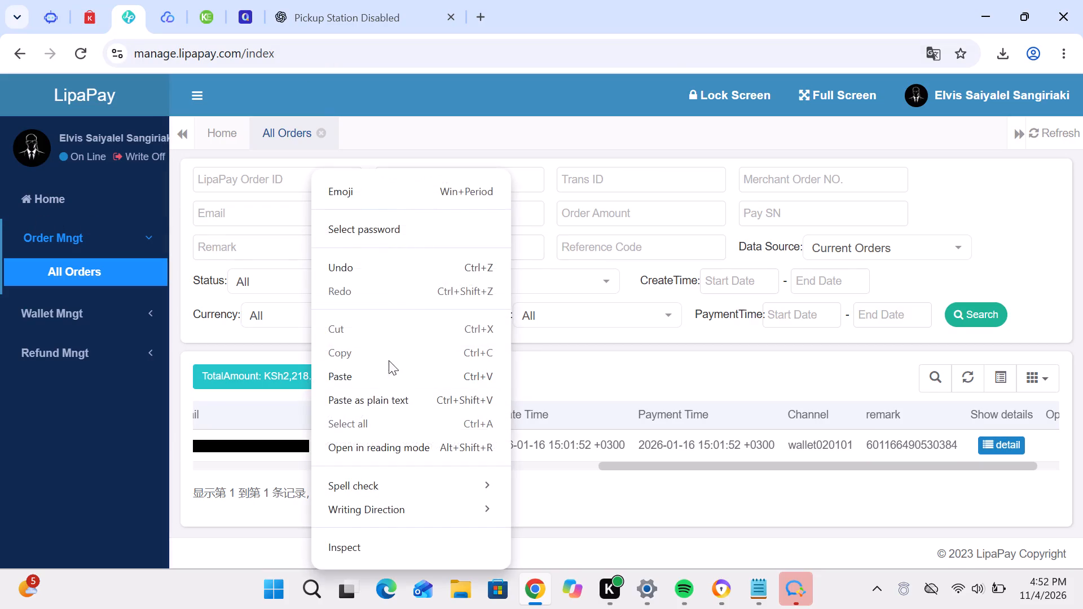
{"action": "left_click", "coordinate": [380, 374]}
{"action": "left_click", "coordinate": [977, 315]}
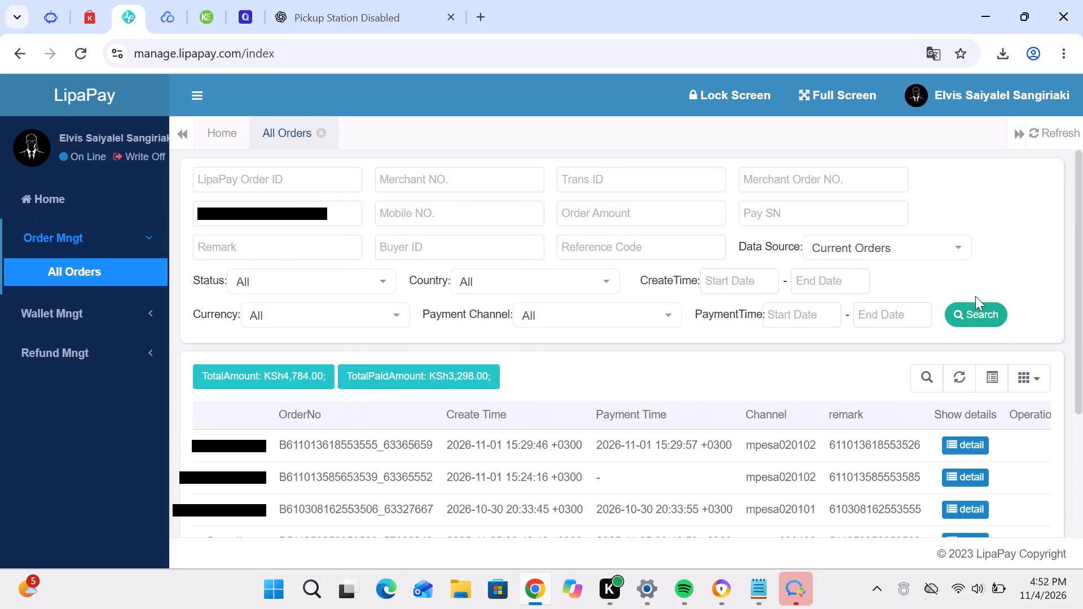
{"action": "scroll", "coordinate": [841, 307], "scroll_direction": "down", "scroll_amount": 4}
{"action": "left_click_drag", "start_coordinate": [800, 479], "coordinate": [376, 482]}
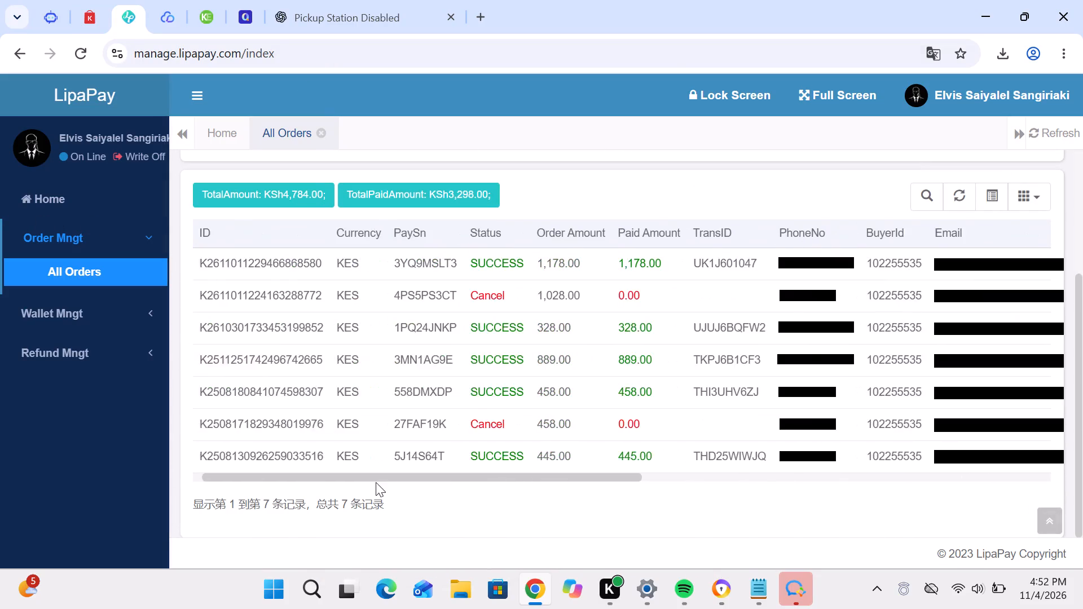
{"action": "left_click_drag", "start_coordinate": [376, 482], "coordinate": [790, 461]}
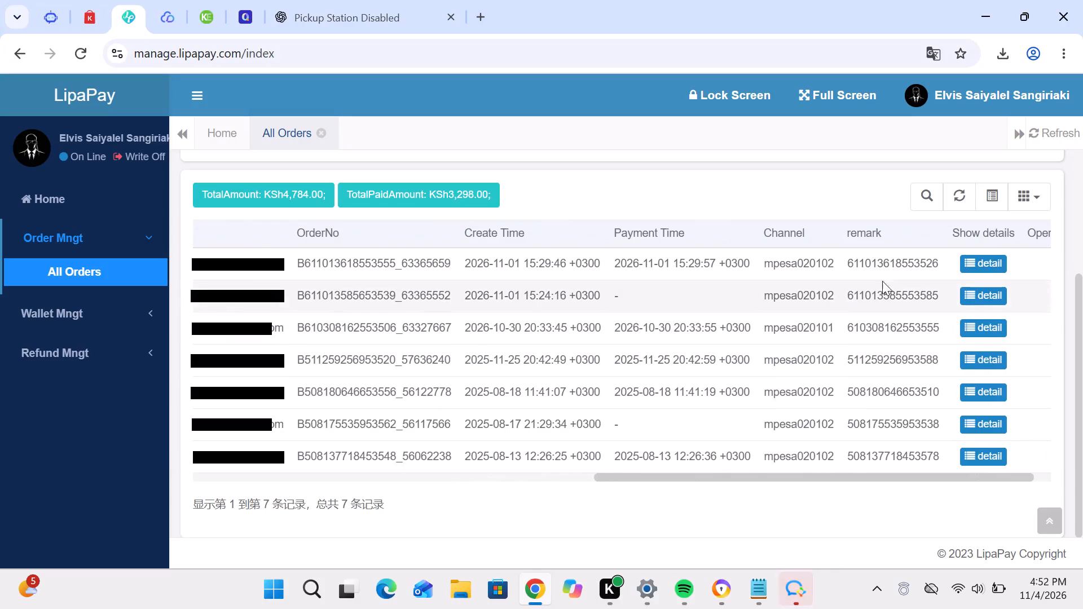
{"action": "double_click", "coordinate": [883, 267]}
{"action": "right_click", "coordinate": [883, 267]}
{"action": "left_click", "coordinate": [821, 290]}
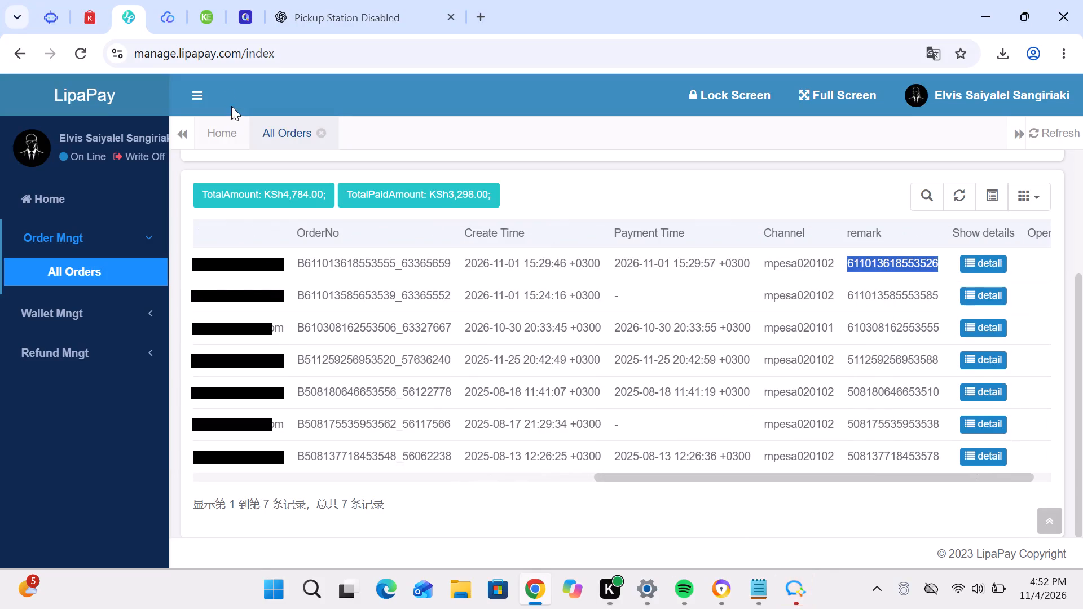
{"action": "left_click", "coordinate": [104, 19]}
{"action": "scroll", "coordinate": [315, 187], "scroll_direction": "up", "scroll_amount": 5}
{"action": "right_click", "coordinate": [554, 206]}
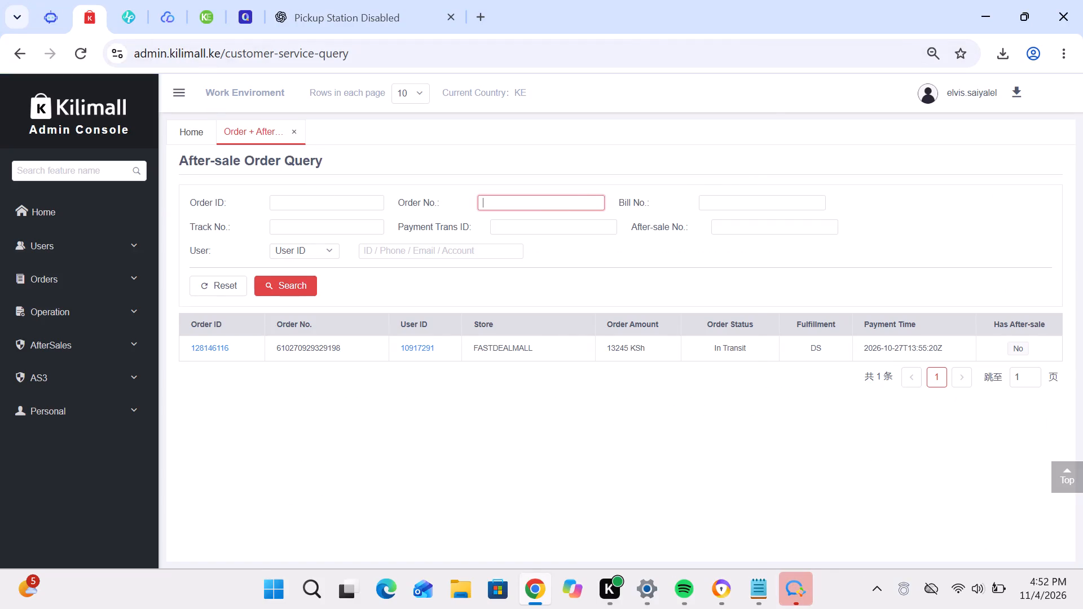
{"action": "left_click", "coordinate": [594, 366]}
{"action": "left_click", "coordinate": [320, 263]}
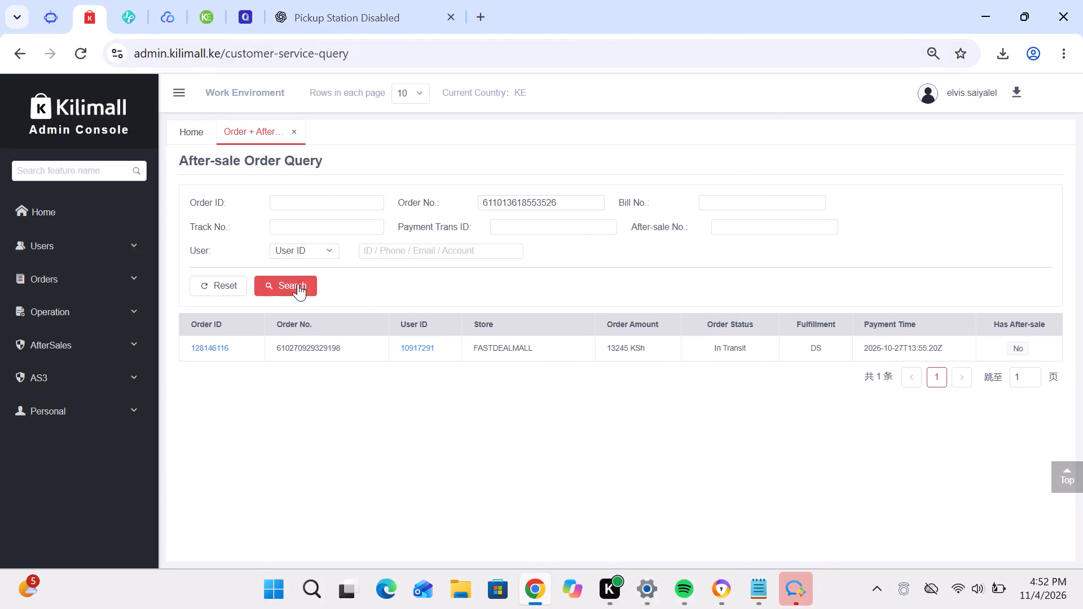
{"action": "left_click", "coordinate": [298, 283]}
Open the found order's details and expand its Logistics Information to check the parcel tracking.
{"action": "left_click", "coordinate": [213, 345]}
{"action": "scroll", "coordinate": [626, 339], "scroll_direction": "down", "scroll_amount": 2}
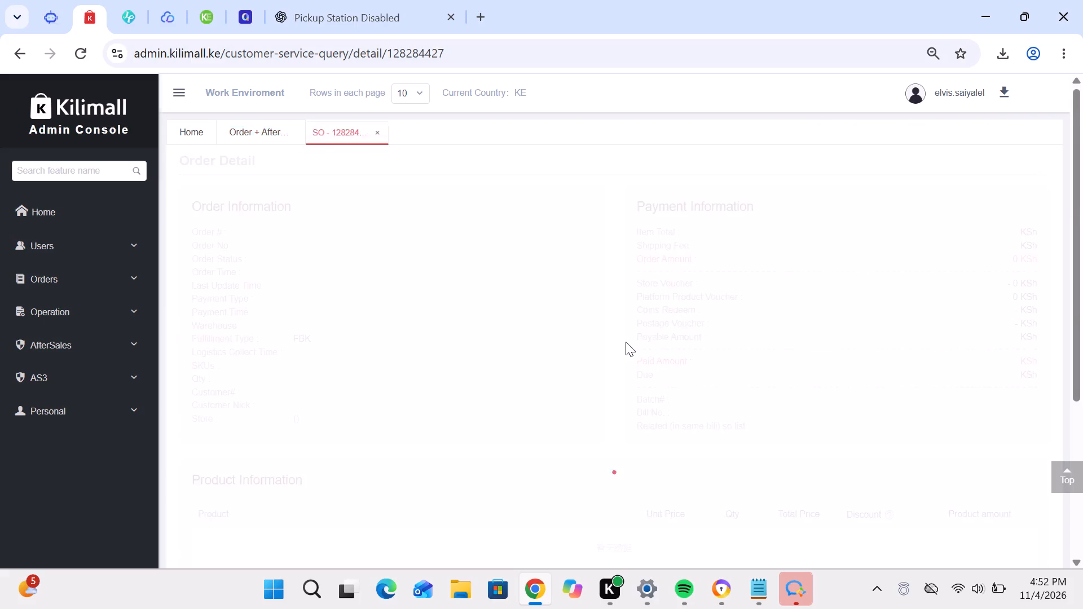
{"action": "scroll", "coordinate": [626, 342], "scroll_direction": "down", "scroll_amount": 11}
{"action": "left_click", "coordinate": [1011, 494]}
{"action": "scroll", "coordinate": [853, 411], "scroll_direction": "down", "scroll_amount": 4}
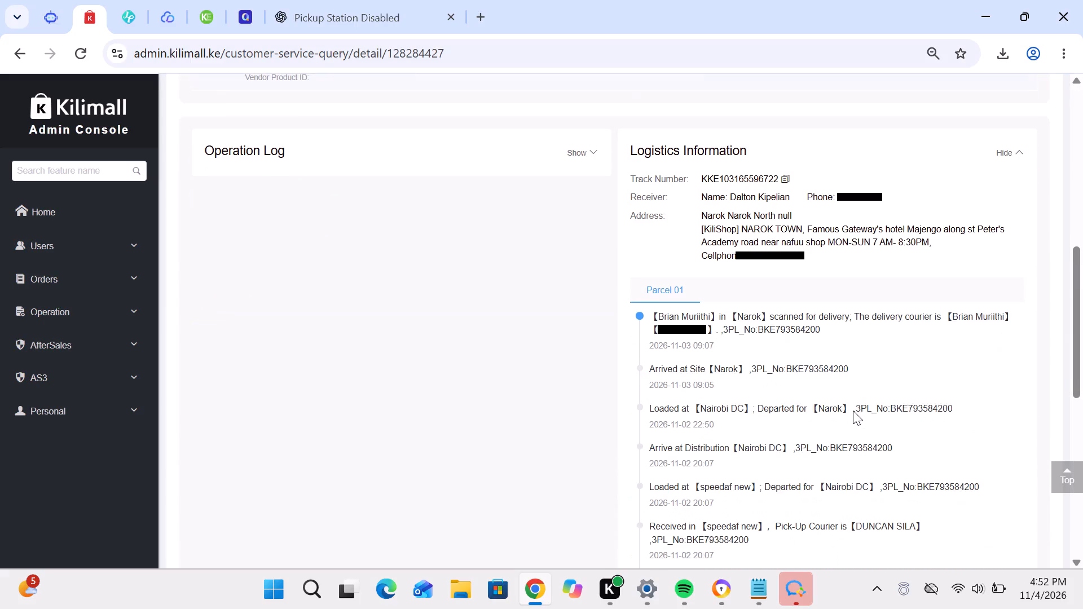
Copy the latest Parcel 01 tracking text from "scanned for delivery" through the delivery courier's name and phone number.
{"action": "left_click_drag", "start_coordinate": [771, 317], "coordinate": [765, 330]}
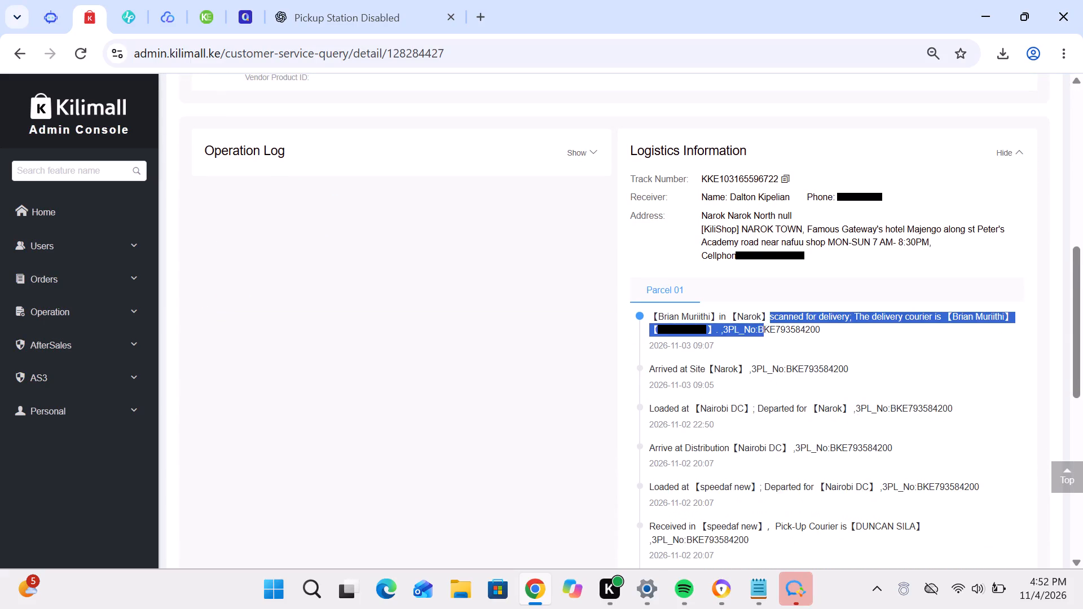
{"action": "left_click_drag", "start_coordinate": [765, 330], "coordinate": [715, 330]}
{"action": "right_click", "coordinate": [707, 329]}
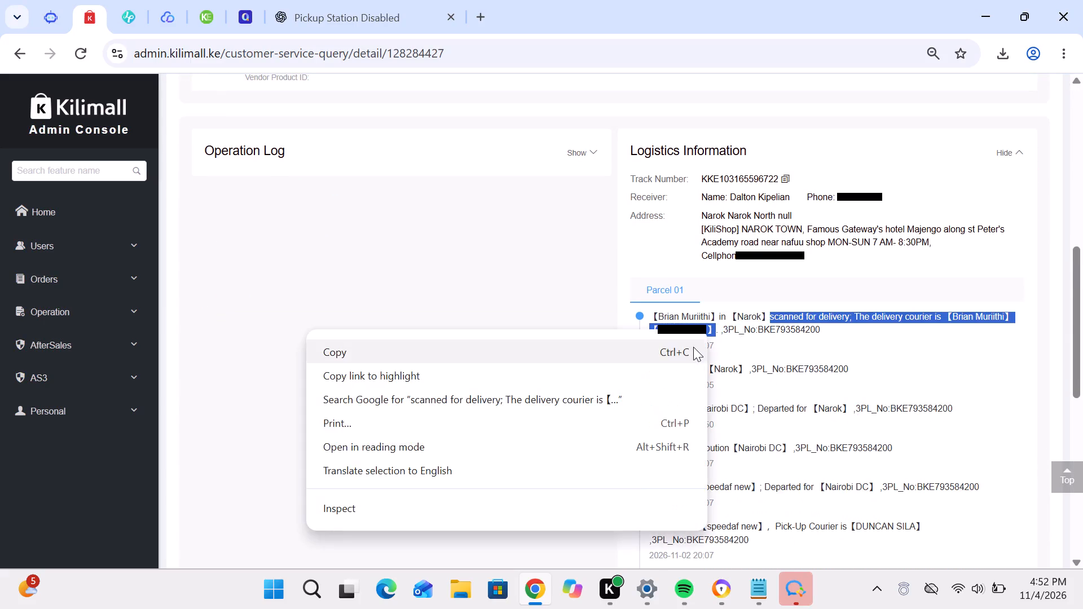
{"action": "left_click", "coordinate": [688, 347]}
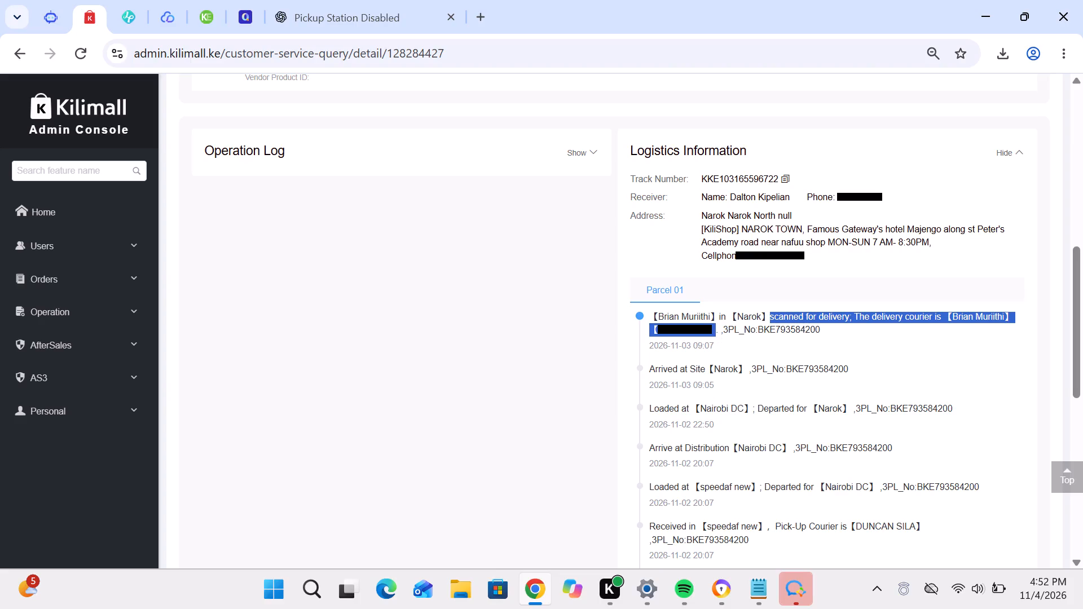
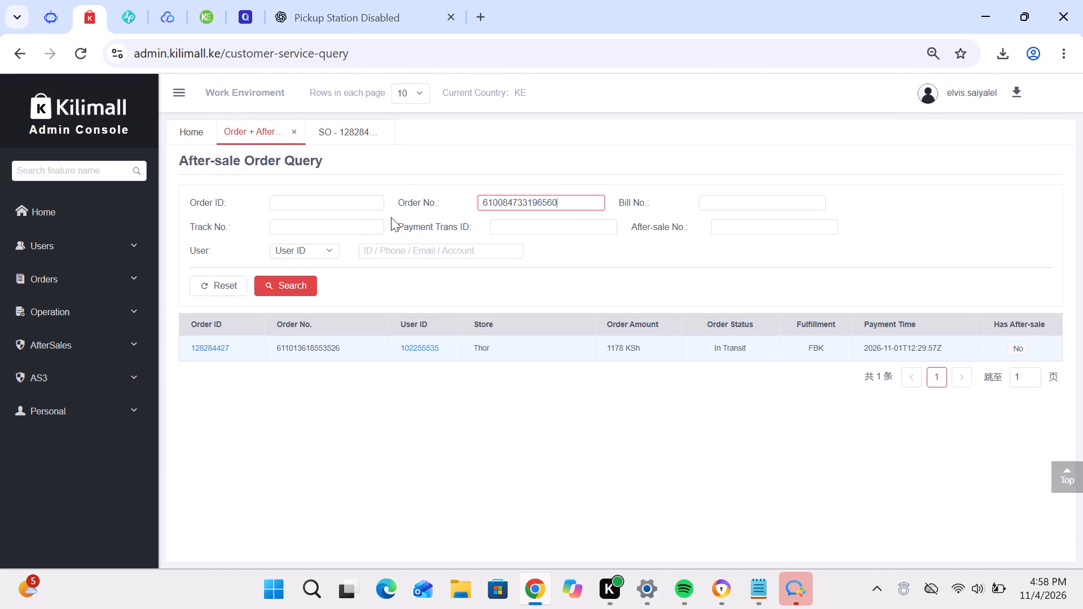
{"action": "left_click", "coordinate": [281, 282]}
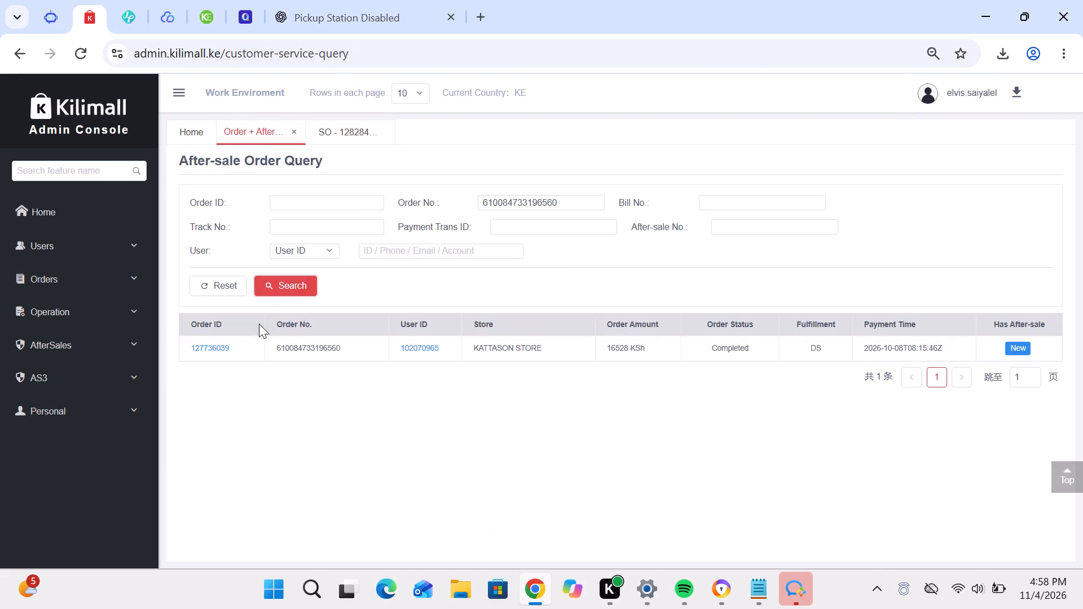
{"action": "left_click", "coordinate": [216, 344]}
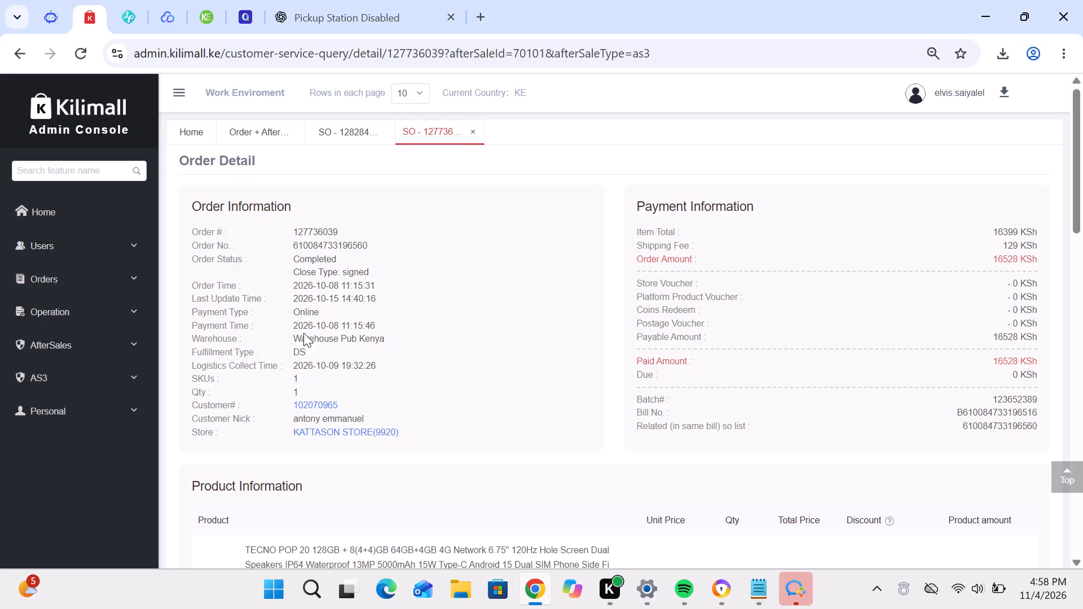
Review the order's After-sale Detail and open the Logistics Track of the returned item to check its tracking history.
{"action": "scroll", "coordinate": [345, 327], "scroll_direction": "down", "scroll_amount": 5}
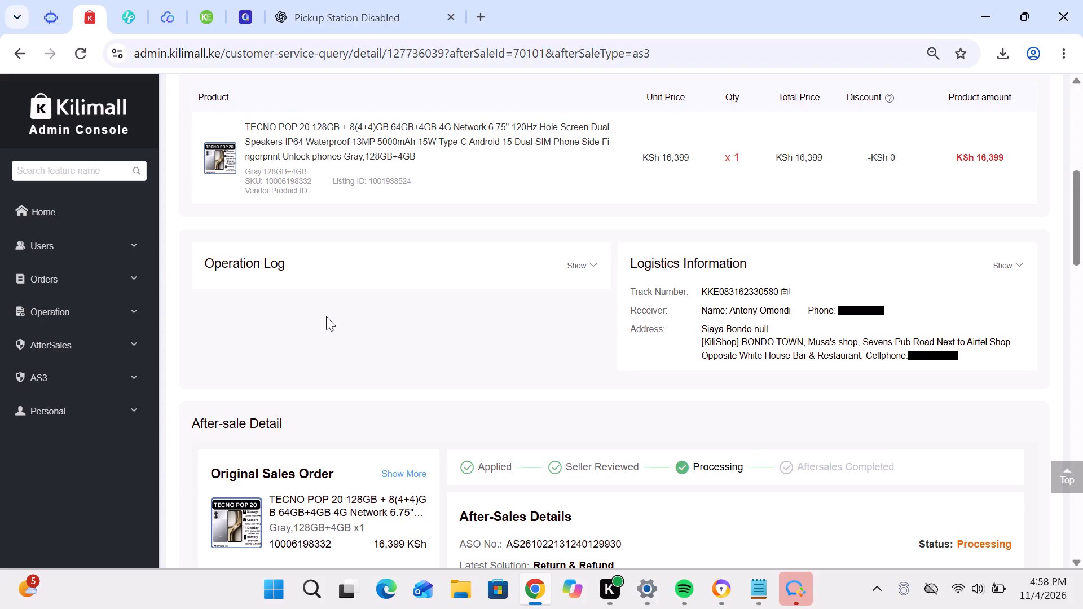
{"action": "scroll", "coordinate": [384, 345], "scroll_direction": "down", "scroll_amount": 5}
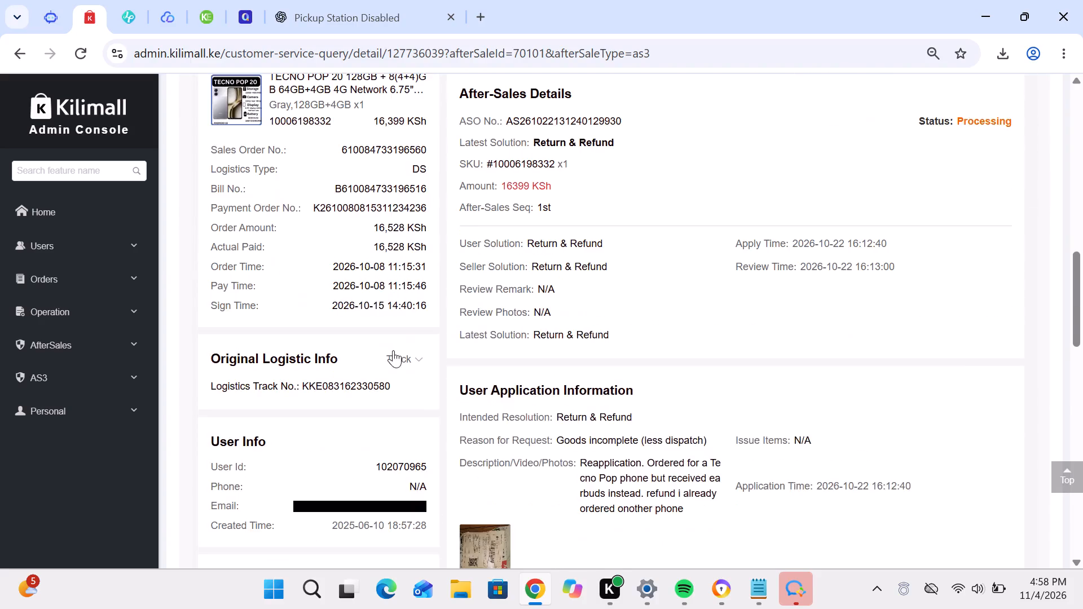
{"action": "scroll", "coordinate": [394, 351], "scroll_direction": "down", "scroll_amount": 8}
{"action": "left_click", "coordinate": [561, 246]}
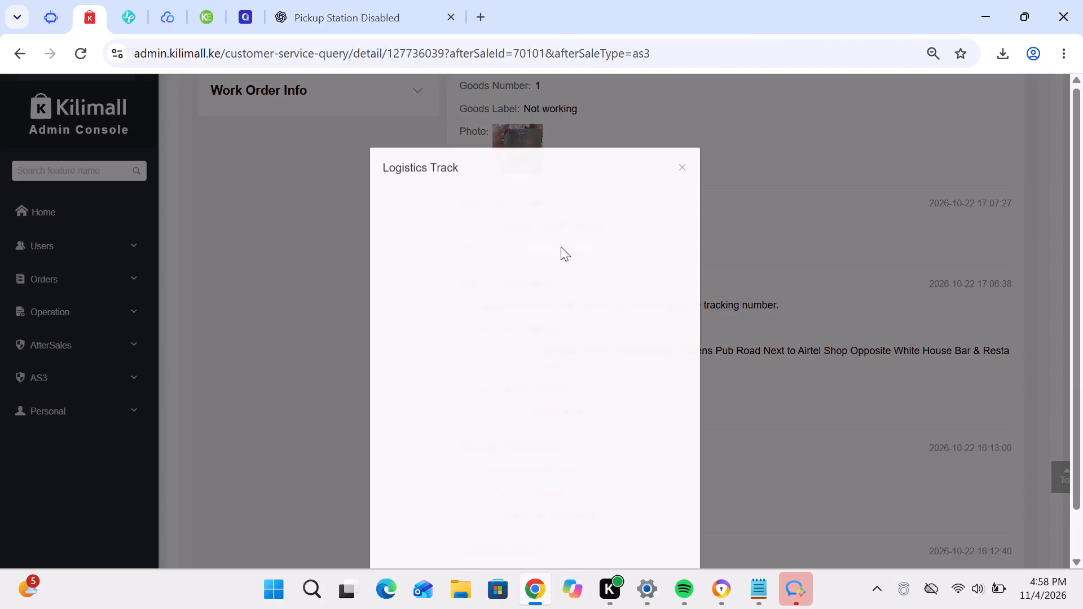
{"action": "scroll", "coordinate": [562, 308], "scroll_direction": "down", "scroll_amount": 2}
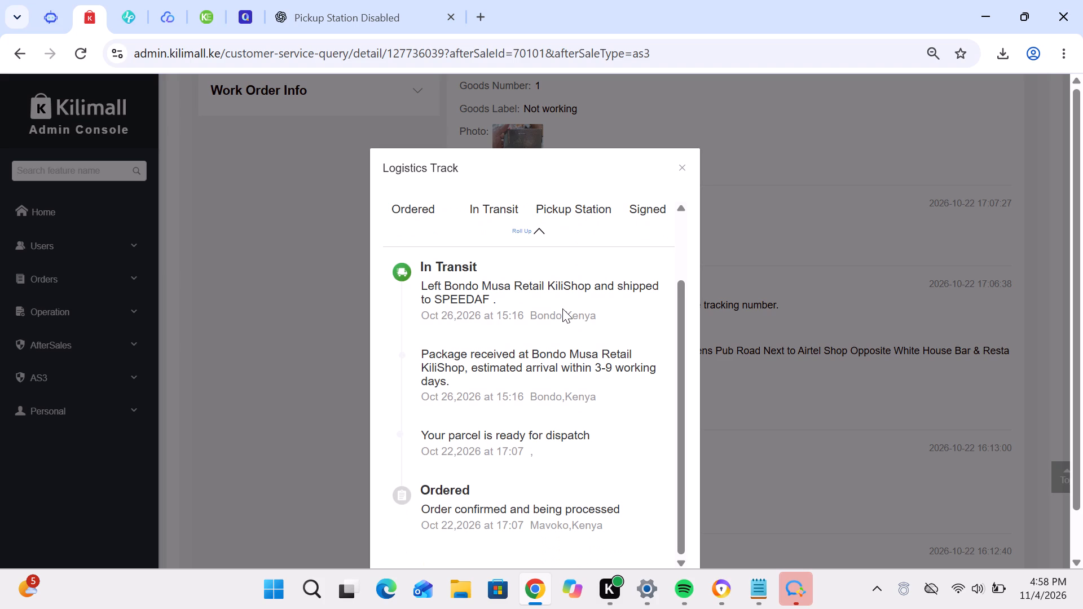
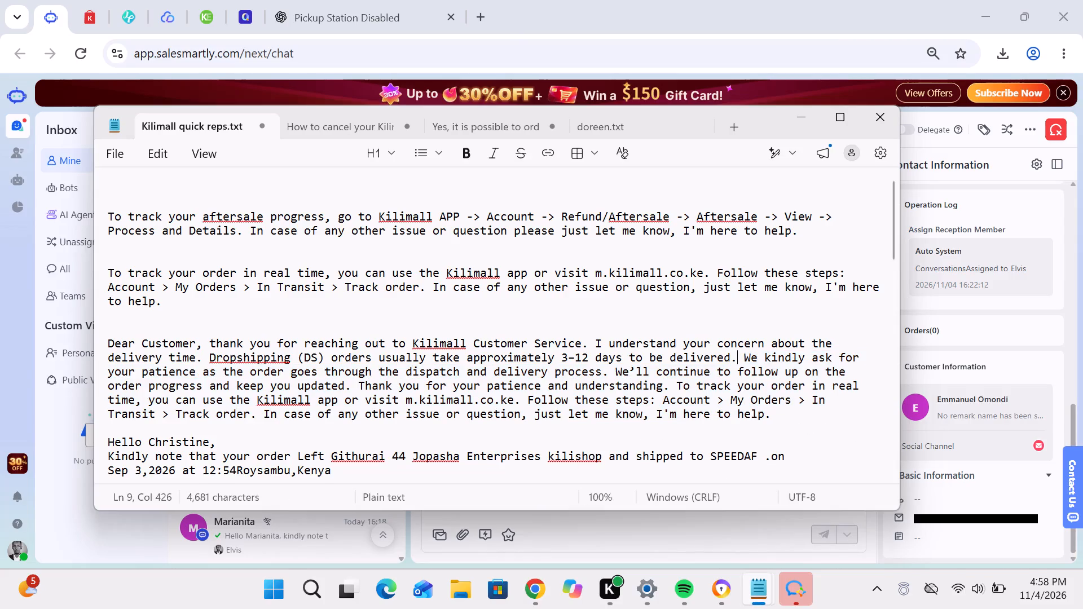
In the Kilimall quick replies' Dropshipping delivery reply, select the text from "We’ll continue to follow up" through "Thank you for your patience and understanding.".
{"action": "left_click_drag", "start_coordinate": [742, 355], "coordinate": [774, 378]}
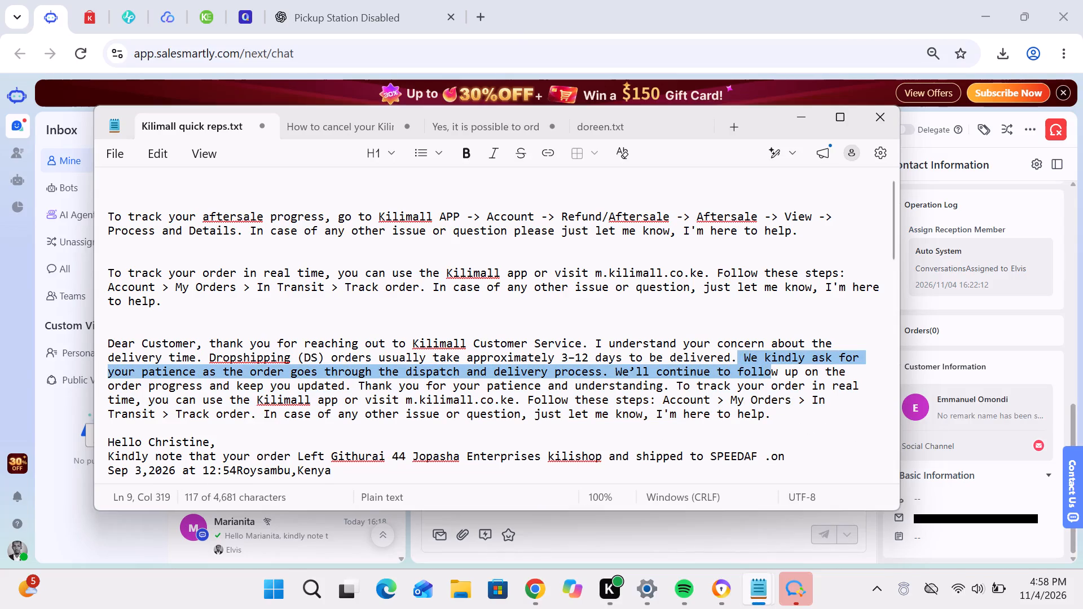
{"action": "left_click", "coordinate": [724, 417]}
{"action": "left_click_drag", "start_coordinate": [613, 370], "coordinate": [643, 376]}
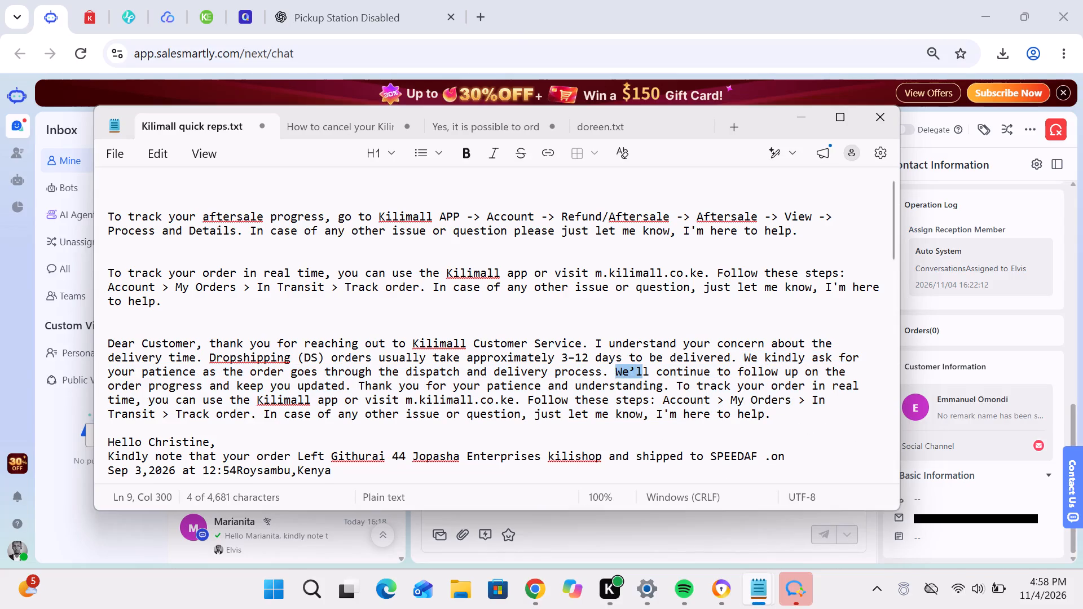
{"action": "left_click_drag", "start_coordinate": [643, 376], "coordinate": [675, 382]}
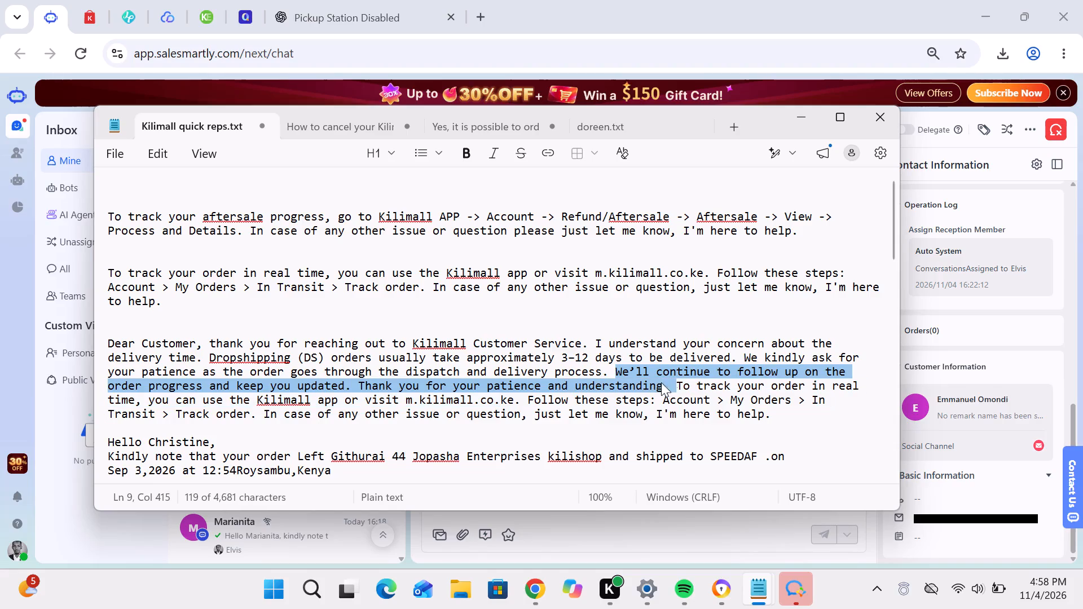
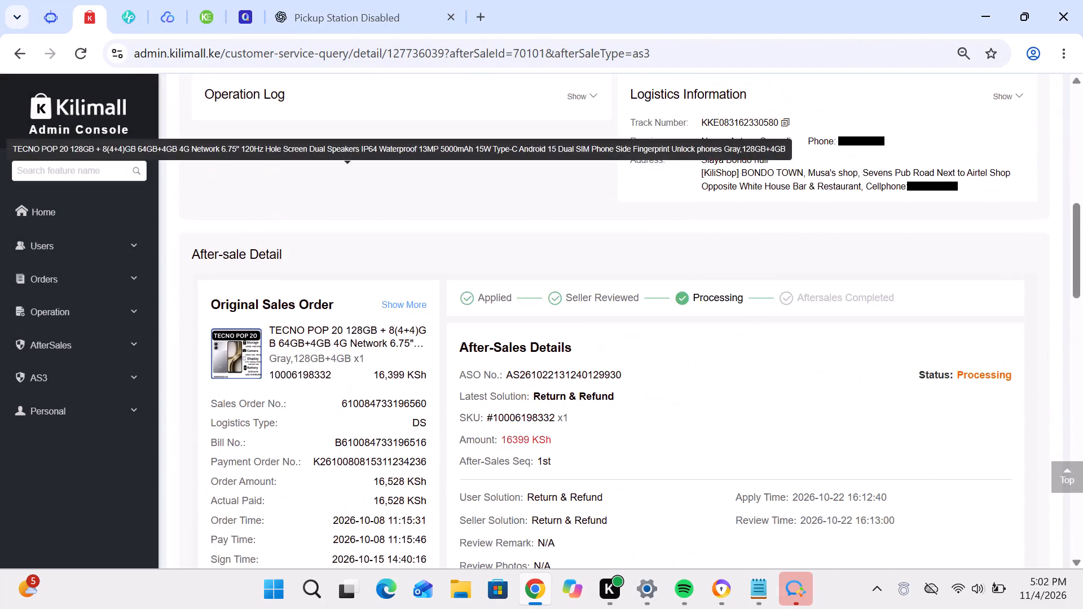
Close the two open sales order detail pages to return to the After-sale Order Query.
{"action": "scroll", "coordinate": [386, 152], "scroll_direction": "up", "scroll_amount": 20}
{"action": "scroll", "coordinate": [386, 152], "scroll_direction": "up", "scroll_amount": 4}
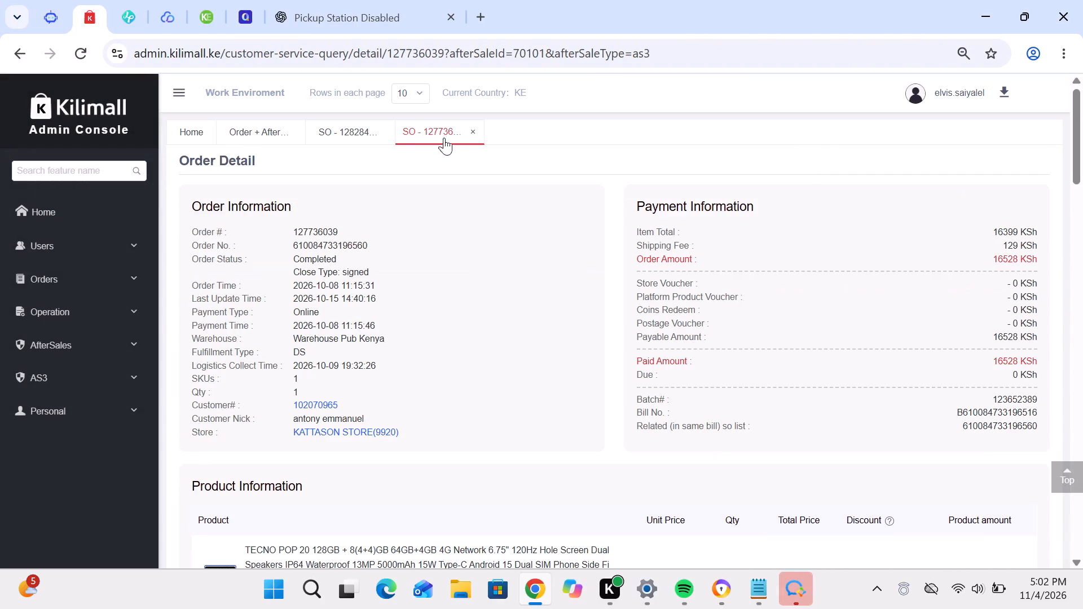
{"action": "left_click", "coordinate": [476, 130]}
{"action": "left_click", "coordinate": [381, 130]}
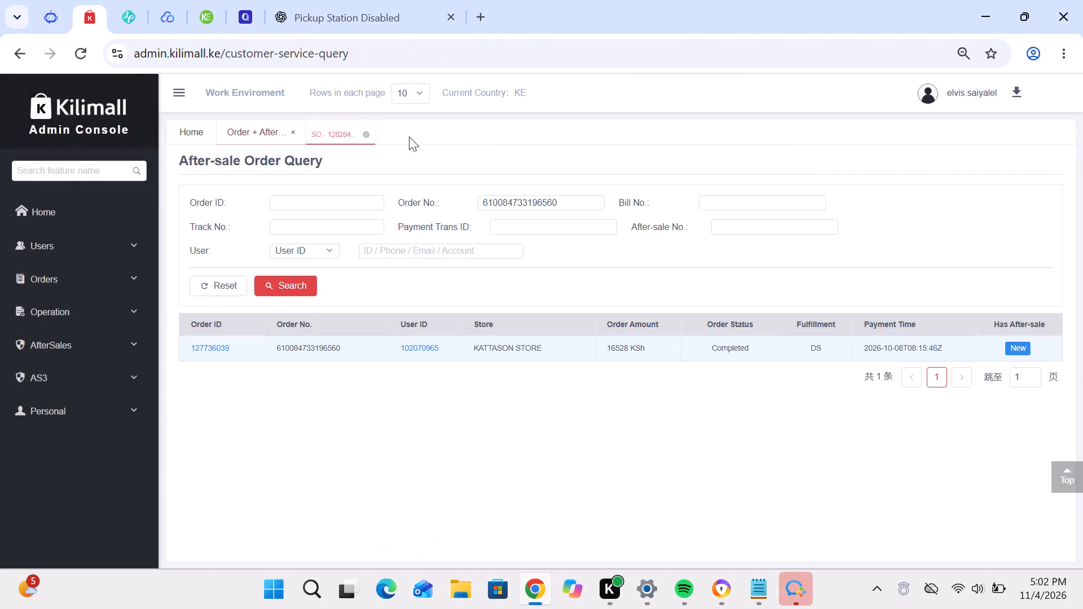
{"action": "left_click_drag", "start_coordinate": [566, 198], "coordinate": [375, 230]}
{"action": "key", "text": "BackSpace"}
{"action": "key", "text": "ctrl+v"}
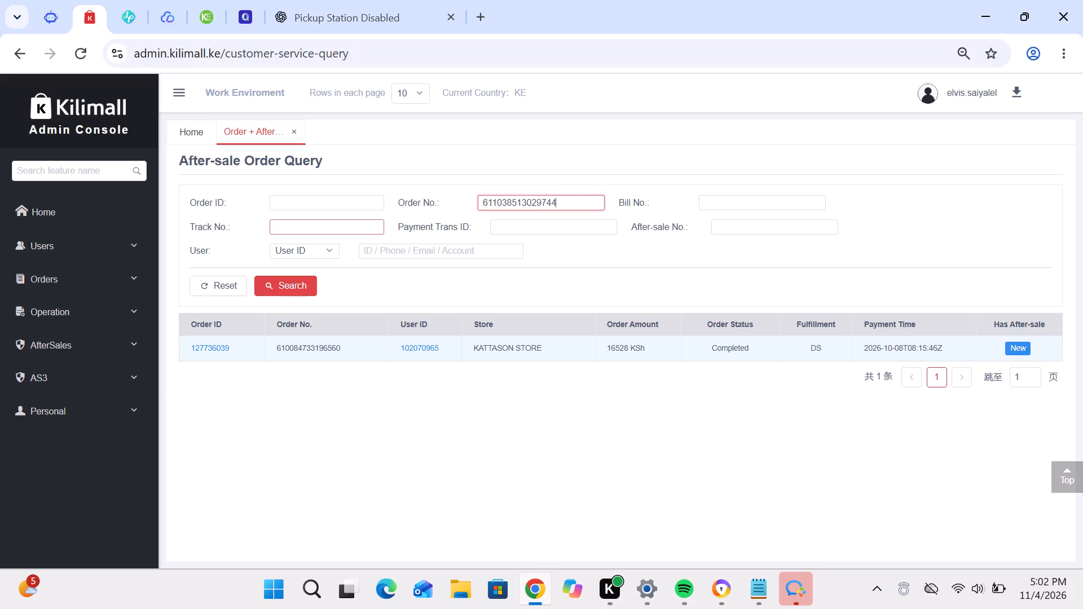
{"action": "left_click", "coordinate": [309, 277]}
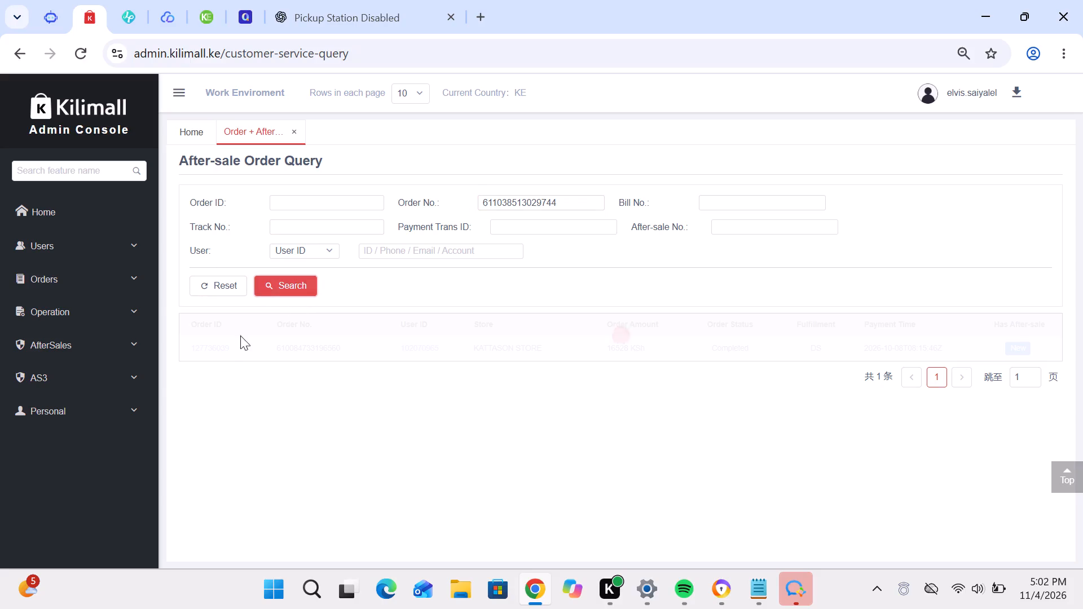
Open the found order's details and expand its Logistics Information to check the parcel tracking.
{"action": "left_click", "coordinate": [223, 348]}
{"action": "scroll", "coordinate": [609, 283], "scroll_direction": "down", "scroll_amount": 12}
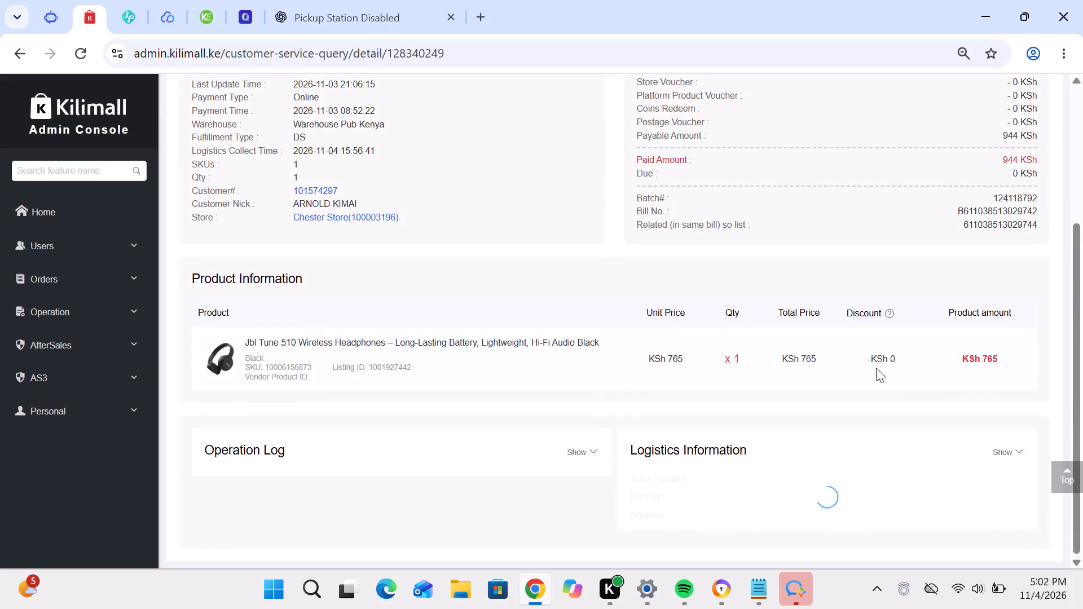
{"action": "left_click", "coordinate": [1018, 444]}
{"action": "scroll", "coordinate": [926, 430], "scroll_direction": "down", "scroll_amount": 3}
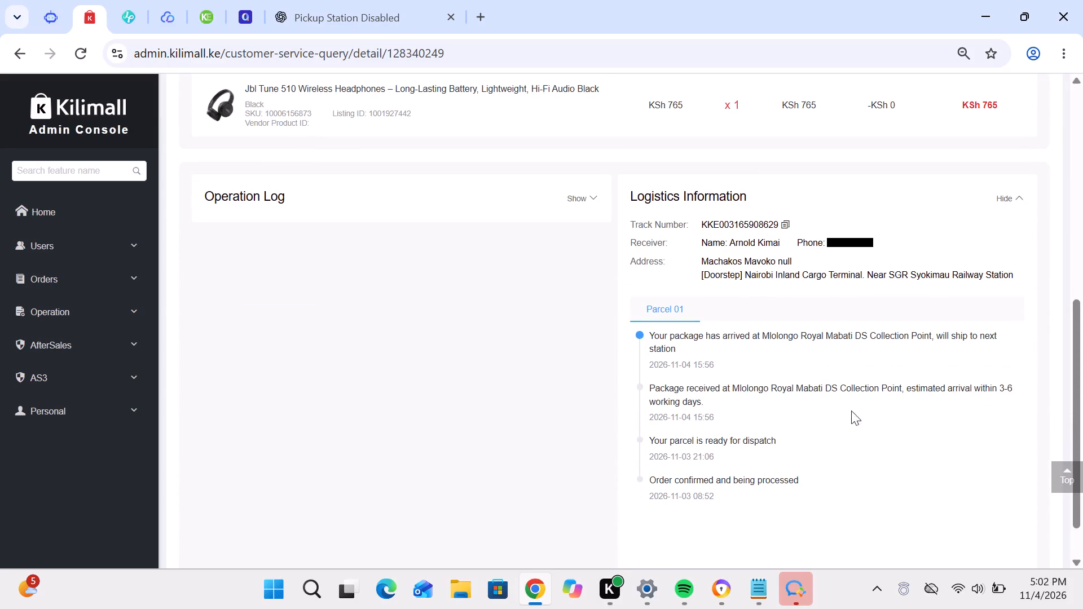
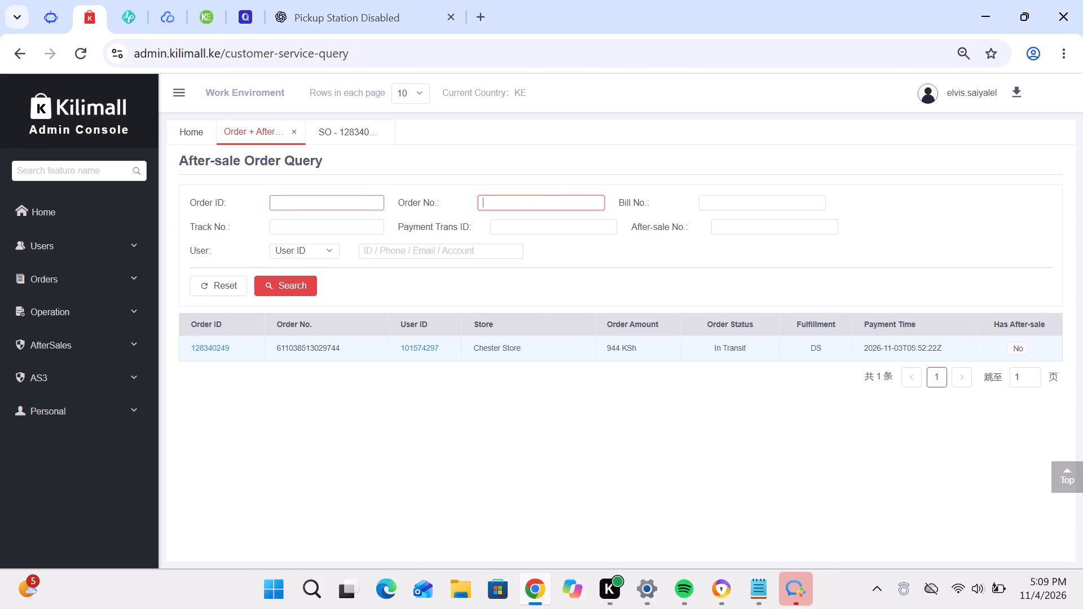
{"action": "key", "text": "ctrl+v"}
{"action": "left_click", "coordinate": [277, 277]}
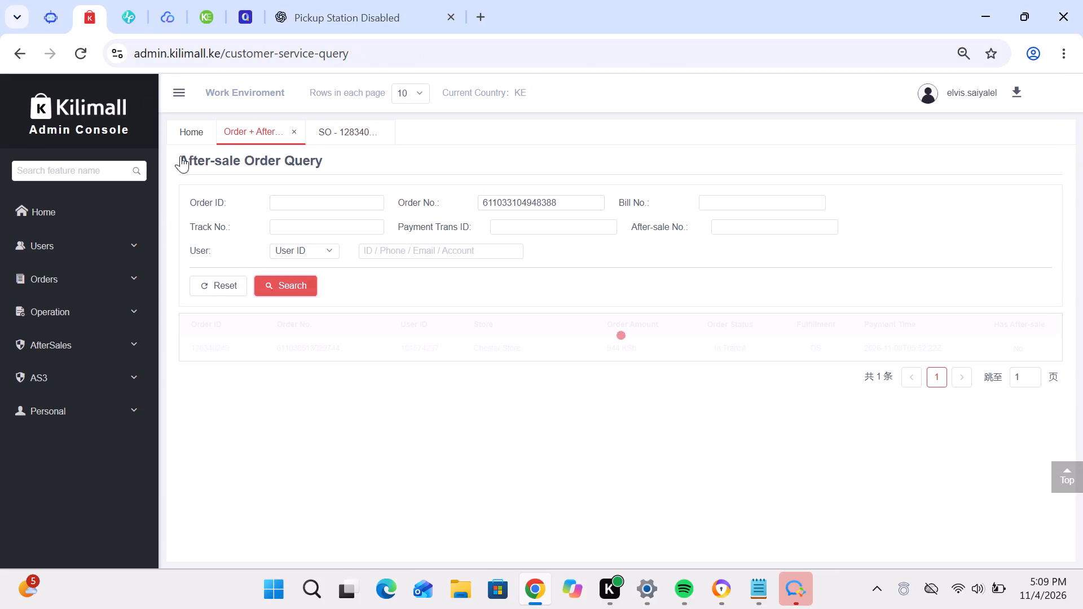
Open the found order's details and expand its Logistics Information to check the parcel tracking.
{"action": "left_click", "coordinate": [213, 350]}
{"action": "scroll", "coordinate": [485, 330], "scroll_direction": "down", "scroll_amount": 4}
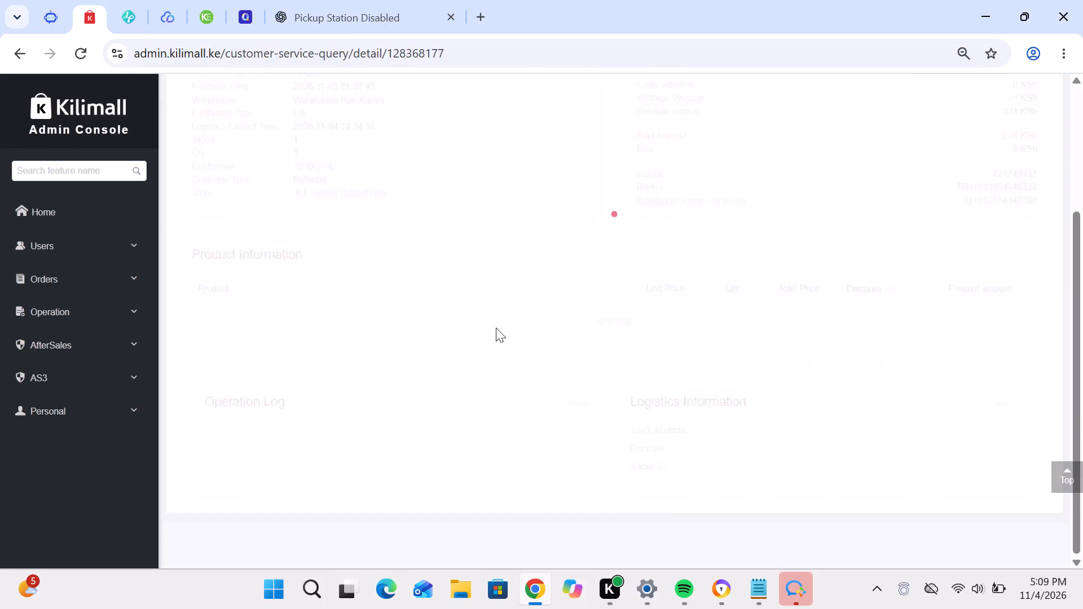
{"action": "scroll", "coordinate": [496, 328], "scroll_direction": "down", "scroll_amount": 8}
{"action": "left_click", "coordinate": [992, 435]}
{"action": "scroll", "coordinate": [864, 405], "scroll_direction": "down", "scroll_amount": 4}
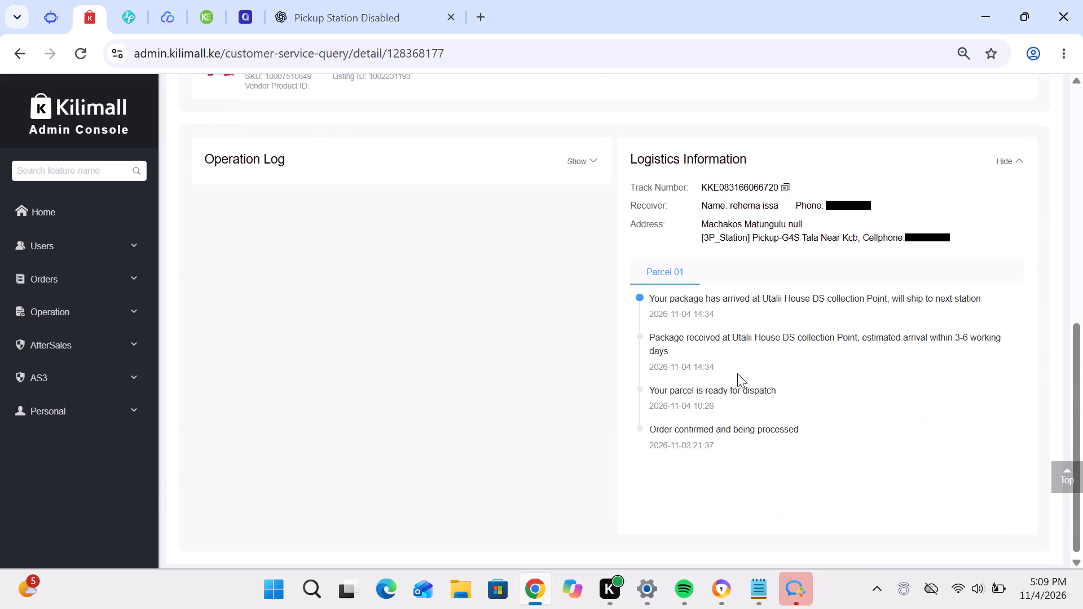
Select the latest Parcel 01 tracking update, starting from "Your package has arrived at Utalii House DS collection Point".
{"action": "left_click_drag", "start_coordinate": [649, 295], "coordinate": [976, 294]}
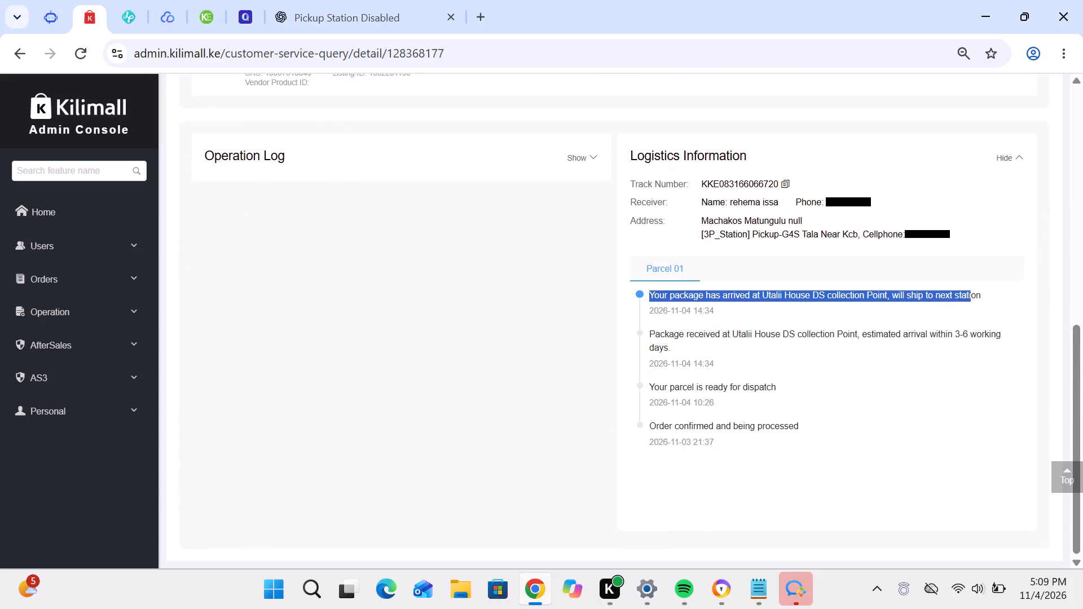
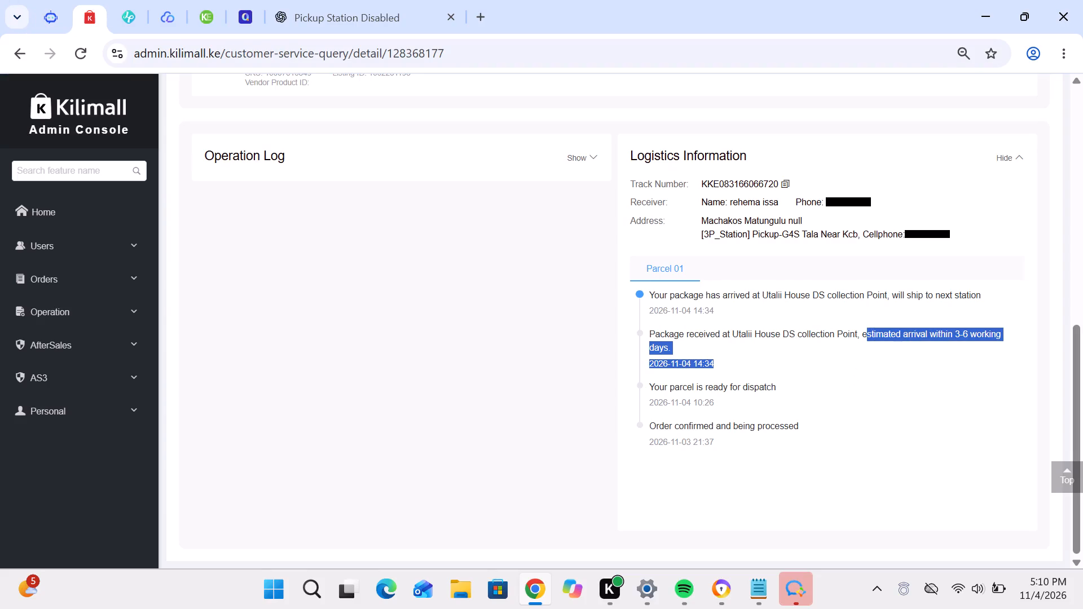
Copy “estimated arrival within 3-6 working days.” from the Utalii House DS collection Point entry in the order's logistics information.
{"action": "left_click_drag", "start_coordinate": [862, 329], "coordinate": [874, 342]}
{"action": "right_click", "coordinate": [878, 332]}
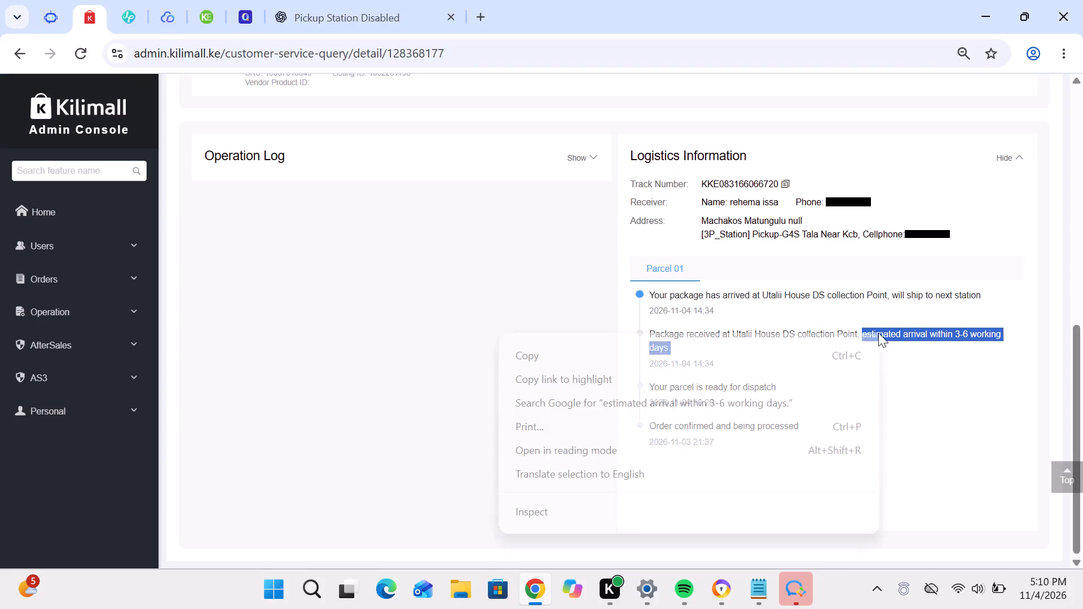
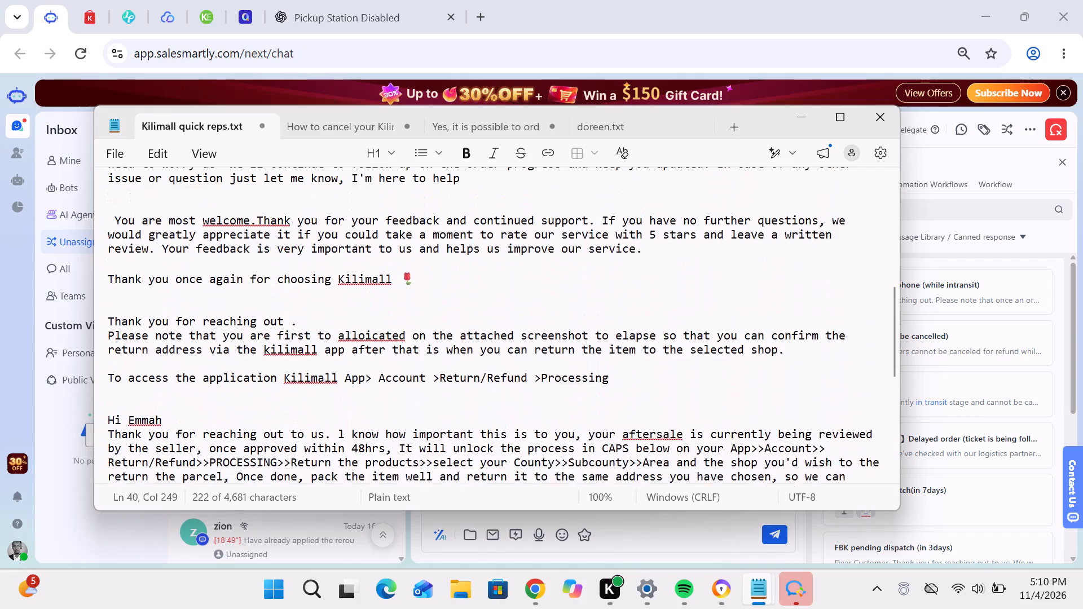
In the Kilimall quick reps notes, select the Dropshipping (DS) reply's text from “We kindly ask for your patience” through “I'm here to help.”.
{"action": "scroll", "coordinate": [467, 350], "scroll_direction": "up", "scroll_amount": 4}
{"action": "scroll", "coordinate": [522, 344], "scroll_direction": "up", "scroll_amount": 1}
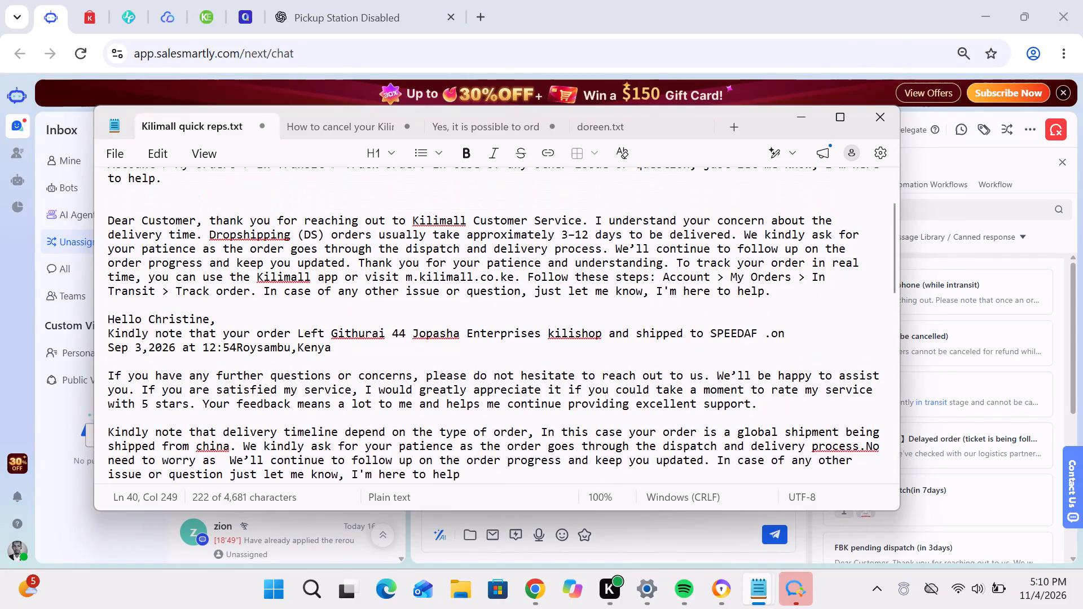
{"action": "left_click_drag", "start_coordinate": [742, 232], "coordinate": [782, 291]}
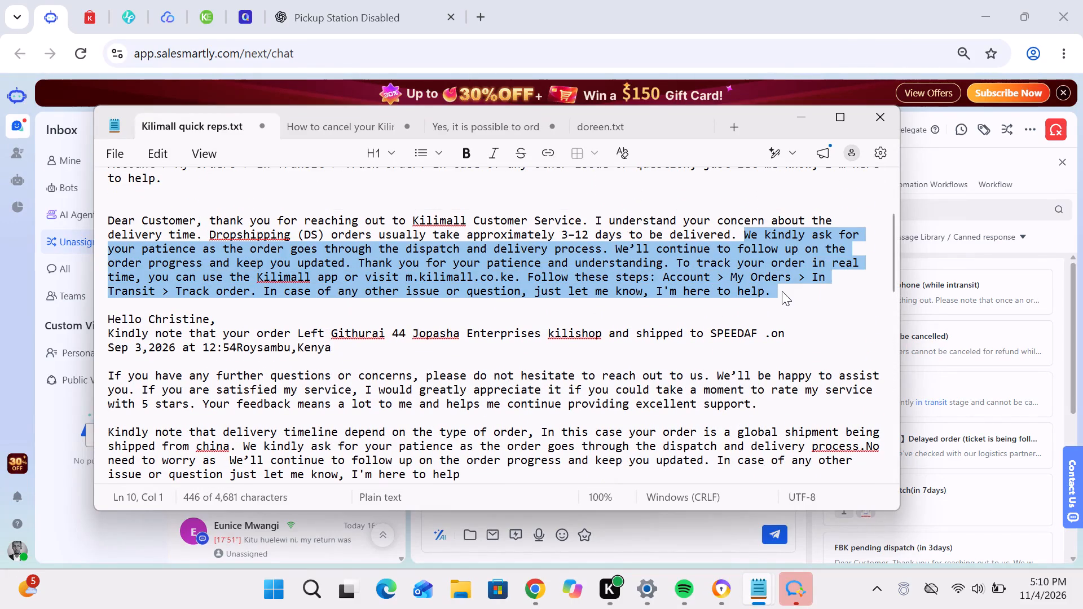
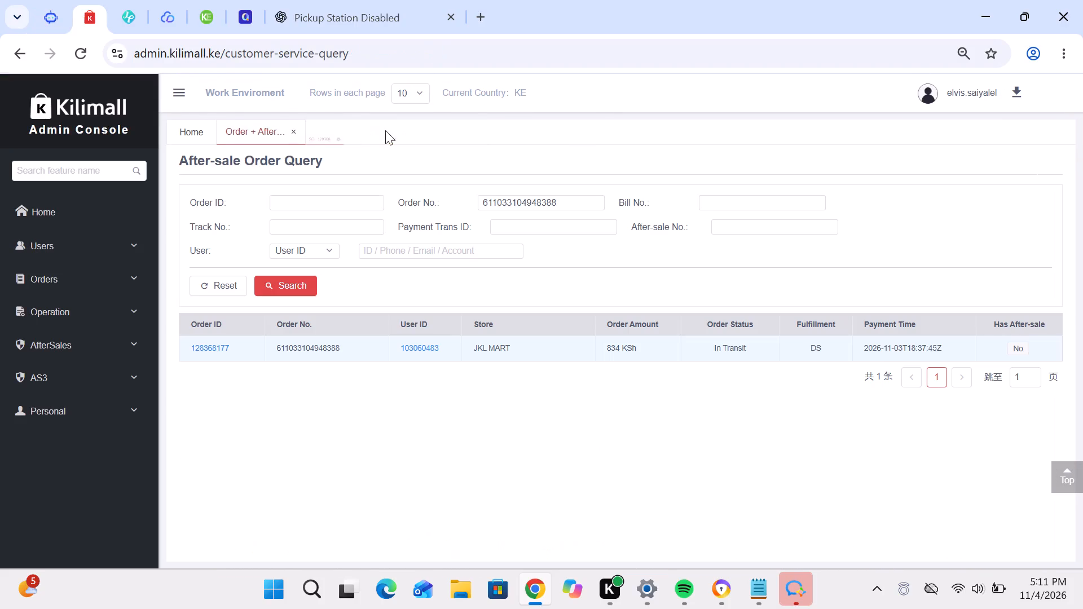
Search all LipaPay orders by the customer's copied email address, replacing the previous email filter.
{"action": "left_click", "coordinate": [131, 19]}
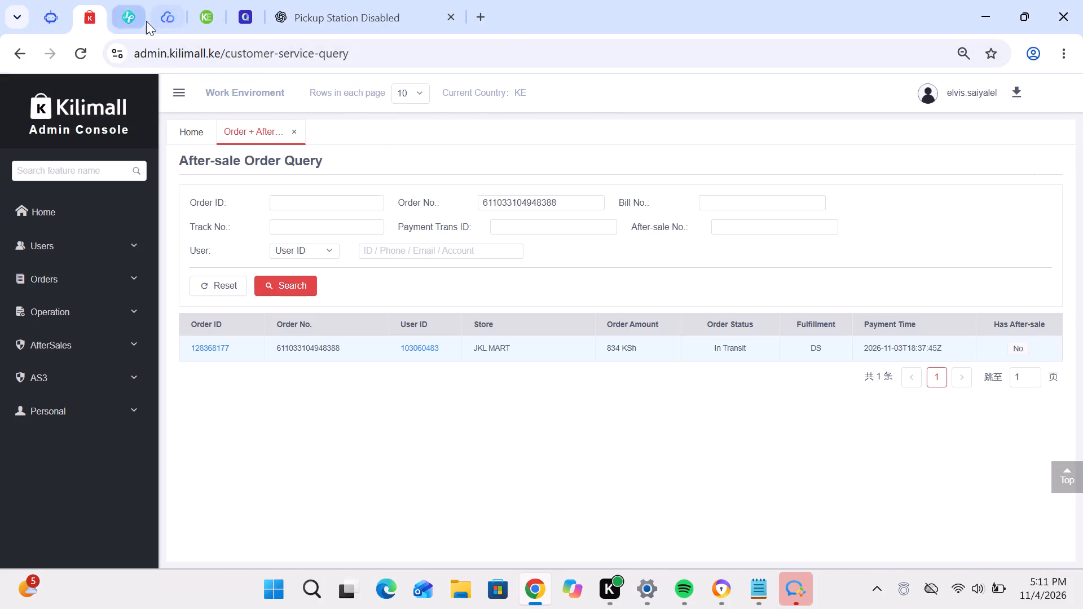
{"action": "scroll", "coordinate": [558, 285], "scroll_direction": "up", "scroll_amount": 7}
{"action": "left_click_drag", "start_coordinate": [342, 215], "coordinate": [159, 204]}
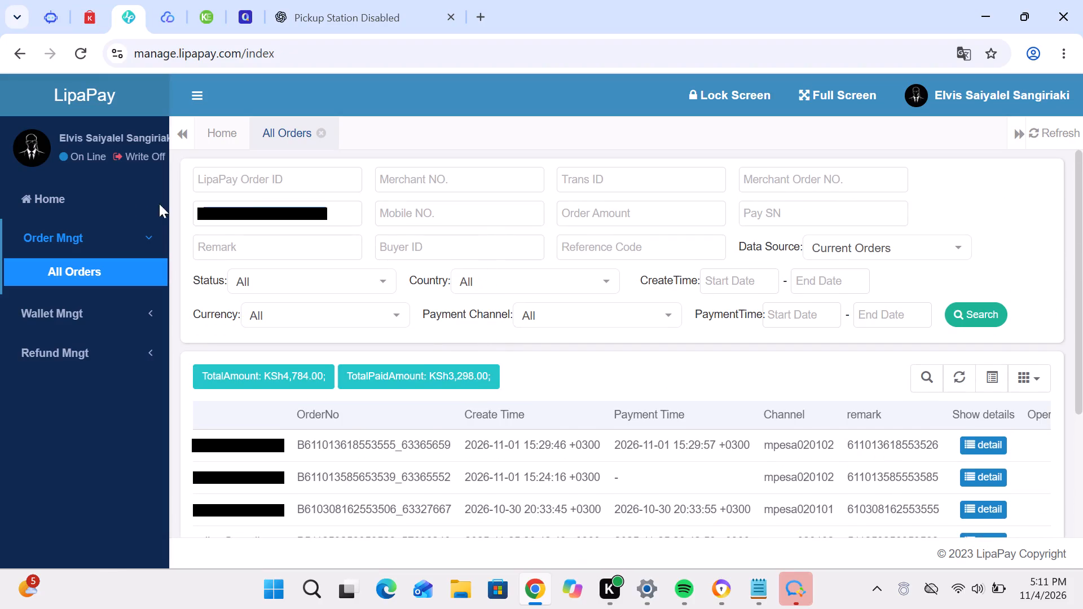
{"action": "left_click_drag", "start_coordinate": [159, 204], "coordinate": [124, 204]}
{"action": "key", "text": "BackSpace"}
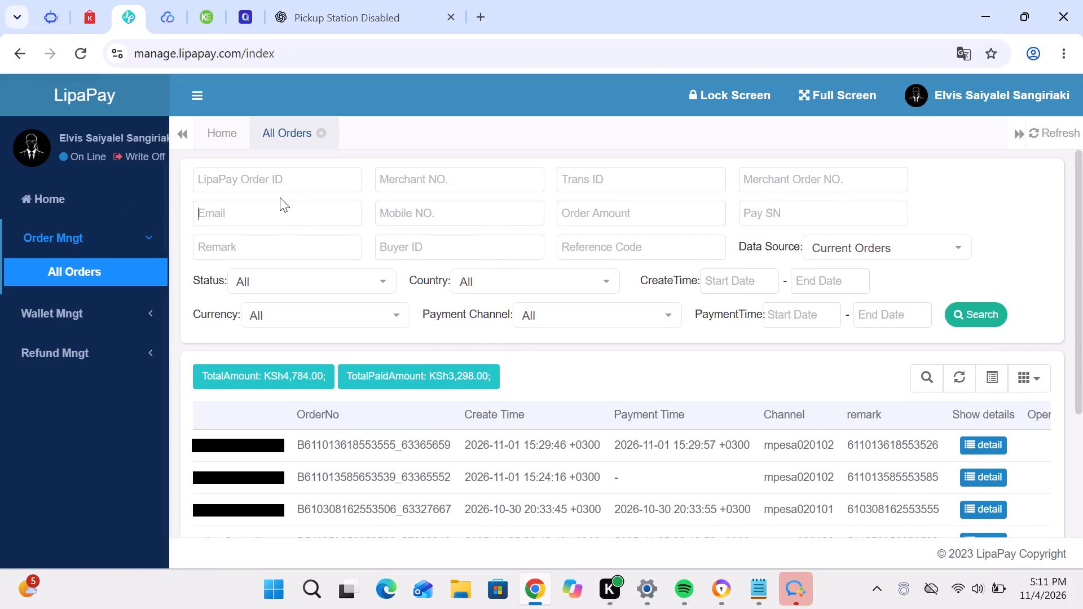
{"action": "key", "text": "ctrl+v"}
{"action": "left_click", "coordinate": [963, 306]}
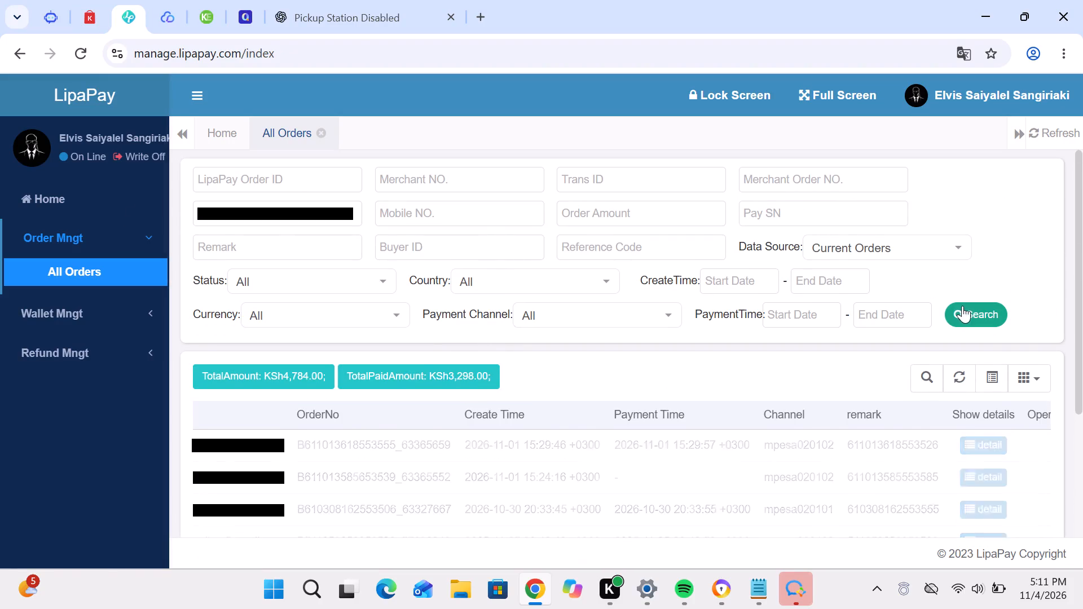
{"action": "scroll", "coordinate": [699, 327], "scroll_direction": "down", "scroll_amount": 3}
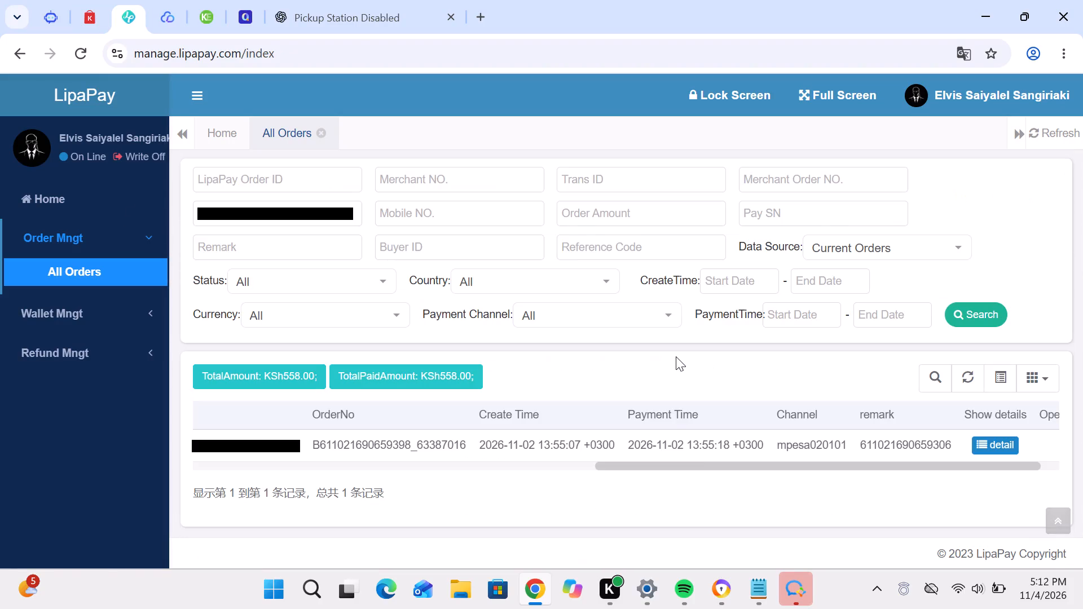
{"action": "double_click", "coordinate": [909, 441]}
{"action": "right_click", "coordinate": [909, 441]}
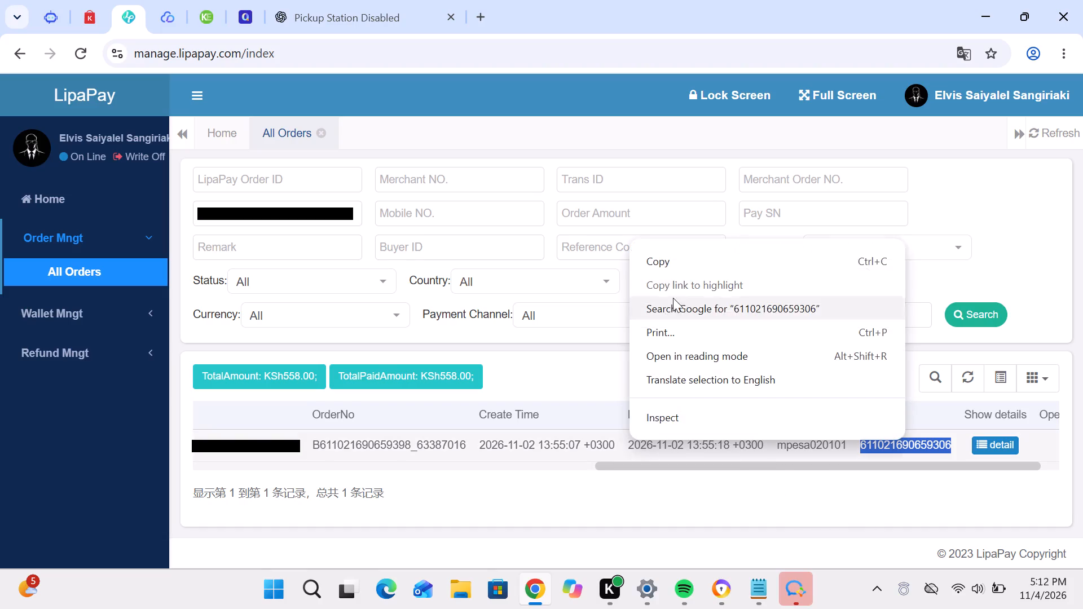
{"action": "left_click", "coordinate": [676, 261]}
{"action": "left_click", "coordinate": [90, 17]}
{"action": "scroll", "coordinate": [401, 303], "scroll_direction": "up", "scroll_amount": 5}
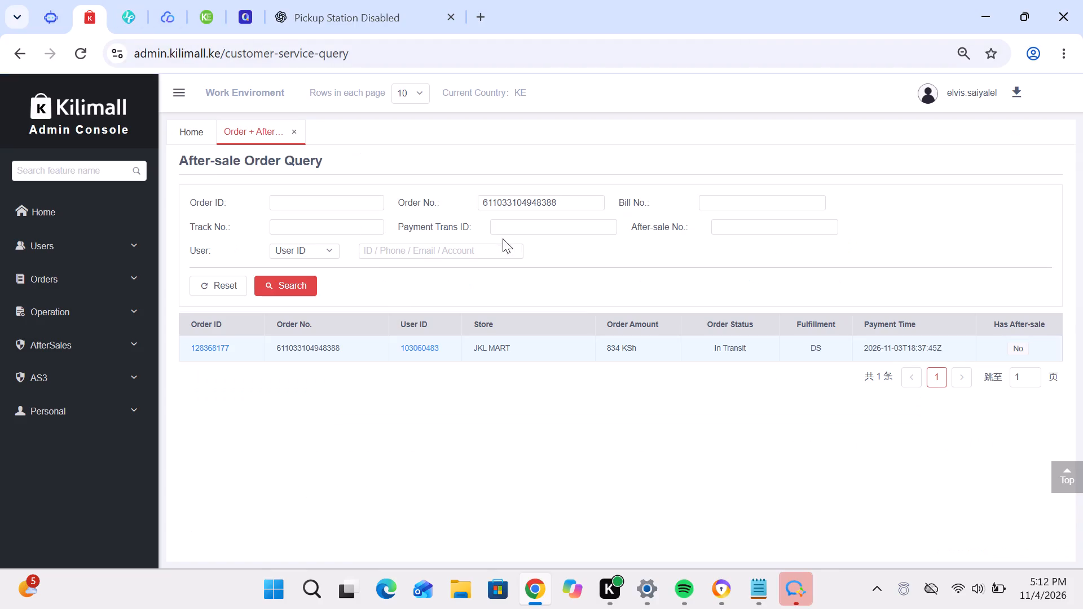
{"action": "left_click_drag", "start_coordinate": [570, 199], "coordinate": [229, 192]}
{"action": "key", "text": "BackSpace"}
{"action": "key", "text": "ctrl+v"}
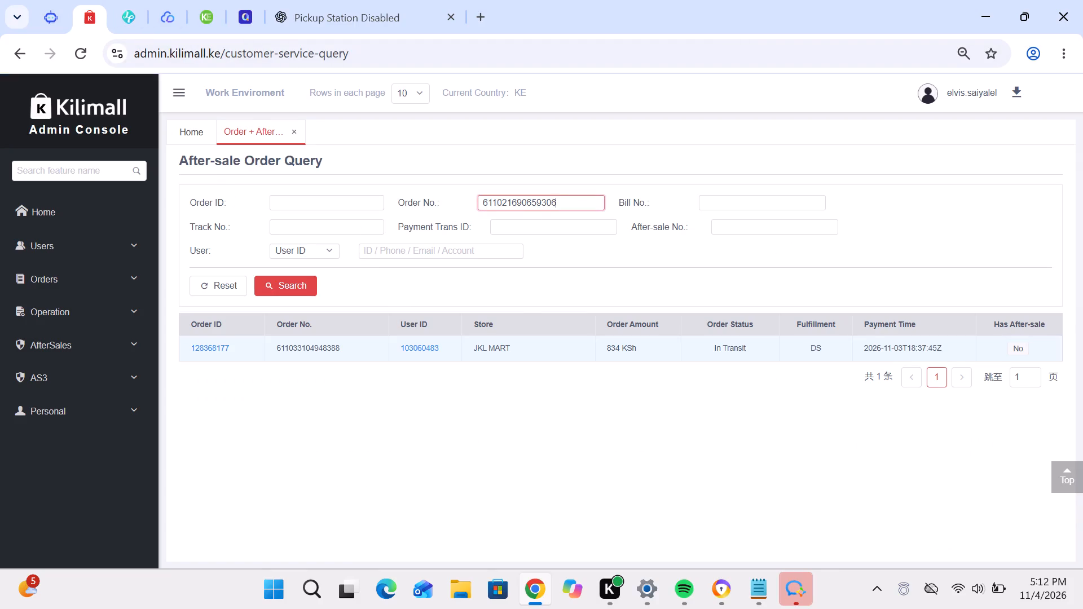
{"action": "left_click", "coordinate": [297, 284]}
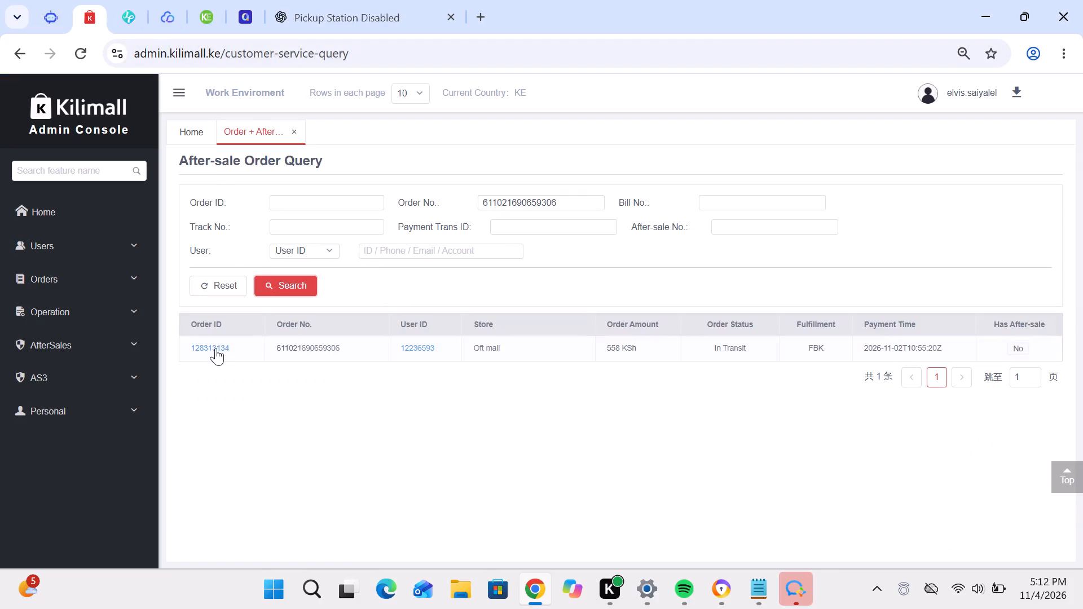
{"action": "left_click", "coordinate": [215, 348]}
{"action": "scroll", "coordinate": [354, 312], "scroll_direction": "down", "scroll_amount": 14}
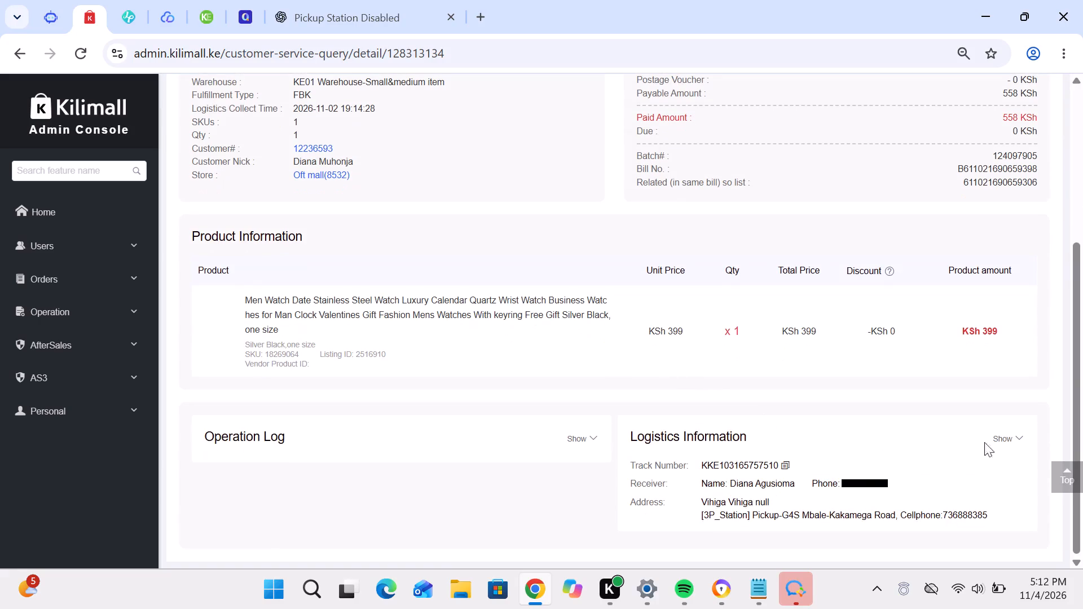
{"action": "left_click", "coordinate": [1004, 437]}
{"action": "scroll", "coordinate": [847, 438], "scroll_direction": "down", "scroll_amount": 4}
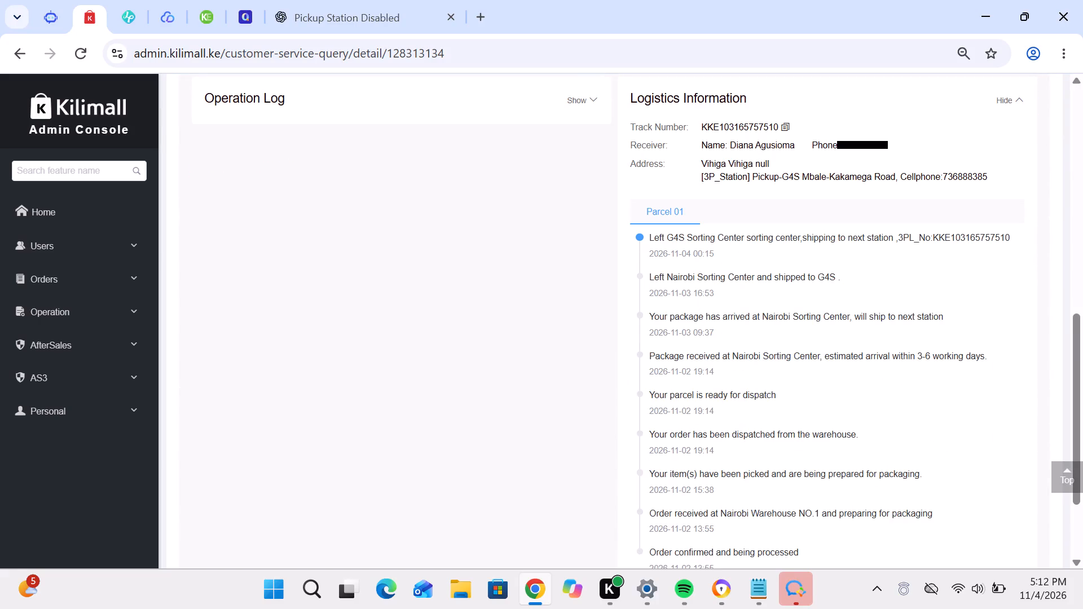
{"action": "left_click_drag", "start_coordinate": [650, 236], "coordinate": [938, 239]}
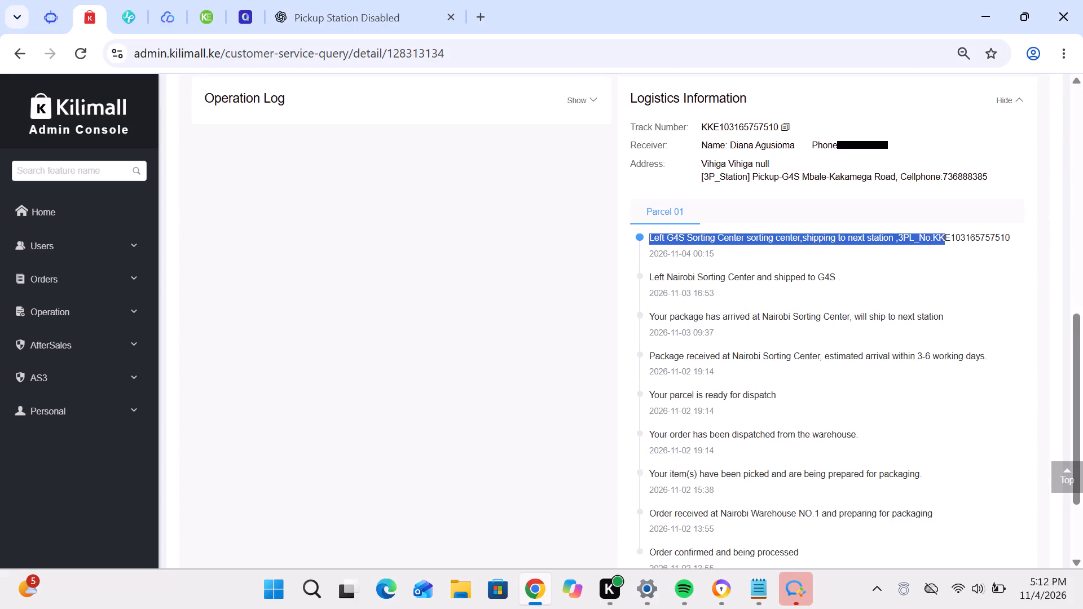
{"action": "left_click_drag", "start_coordinate": [938, 239], "coordinate": [895, 239]}
{"action": "left_click_drag", "start_coordinate": [895, 239], "coordinate": [1022, 240]}
{"action": "right_click", "coordinate": [974, 240]}
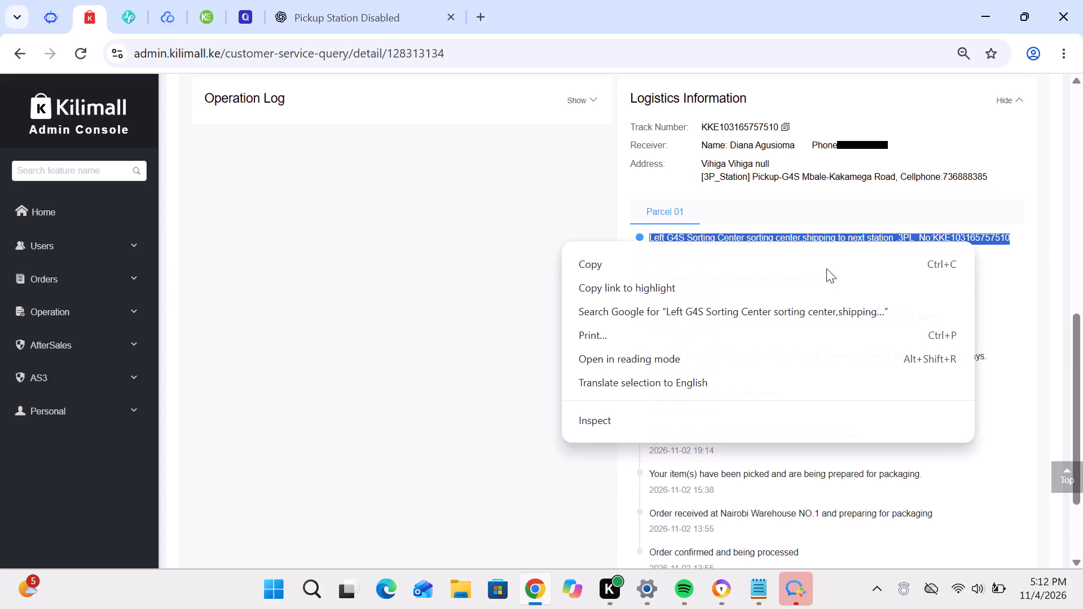
{"action": "left_click", "coordinate": [748, 267]}
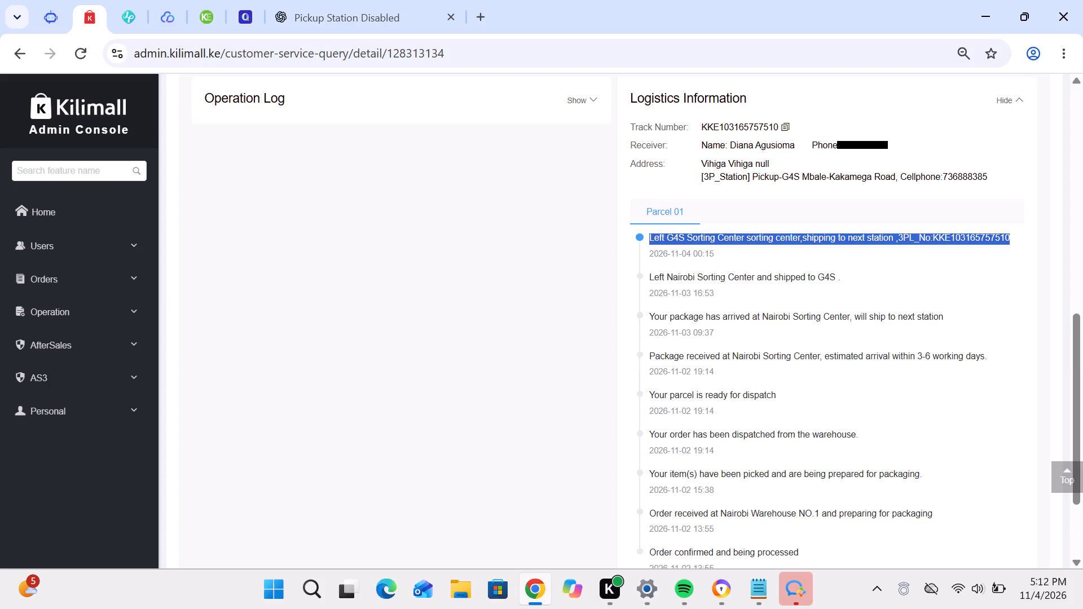
Switch back to the customer conversation in SaleSmartly.
{"action": "scroll", "coordinate": [702, 293], "scroll_direction": "up", "scroll_amount": 1}
{"action": "left_click", "coordinate": [56, 17]}
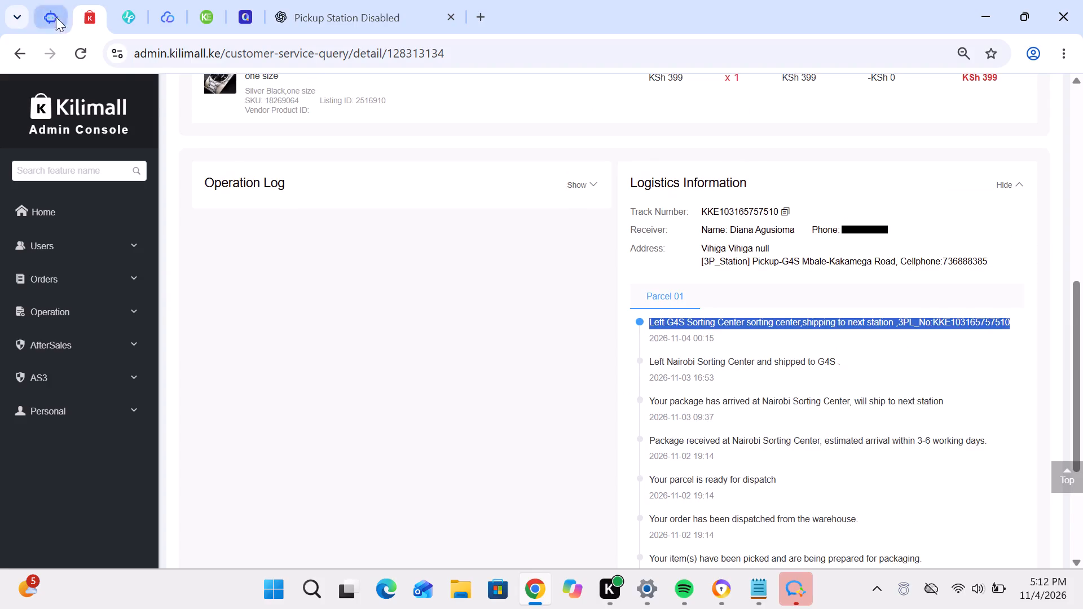
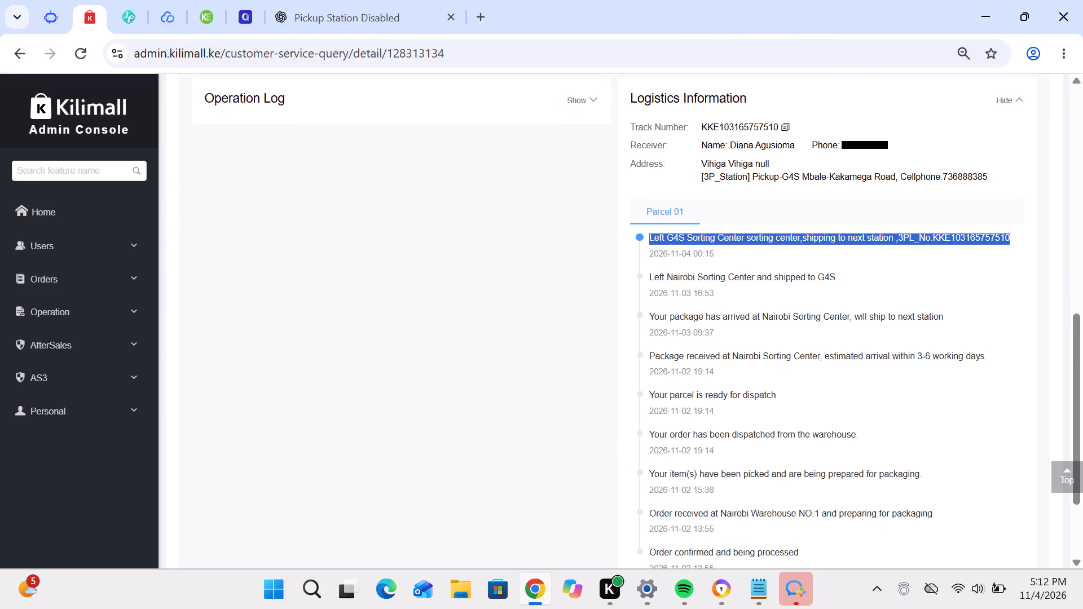
Copy the text “estimated arrival within 3-6 working days.” from the parcel's Nairobi Sorting Center tracking entry.
{"action": "left_click_drag", "start_coordinate": [822, 358], "coordinate": [1014, 360]}
{"action": "right_click", "coordinate": [969, 358]}
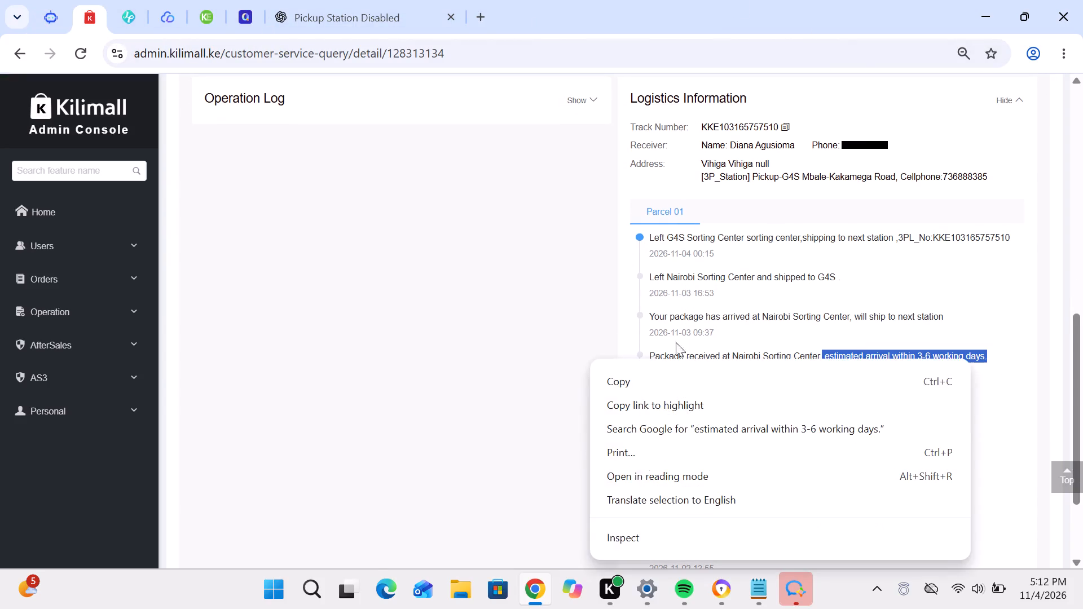
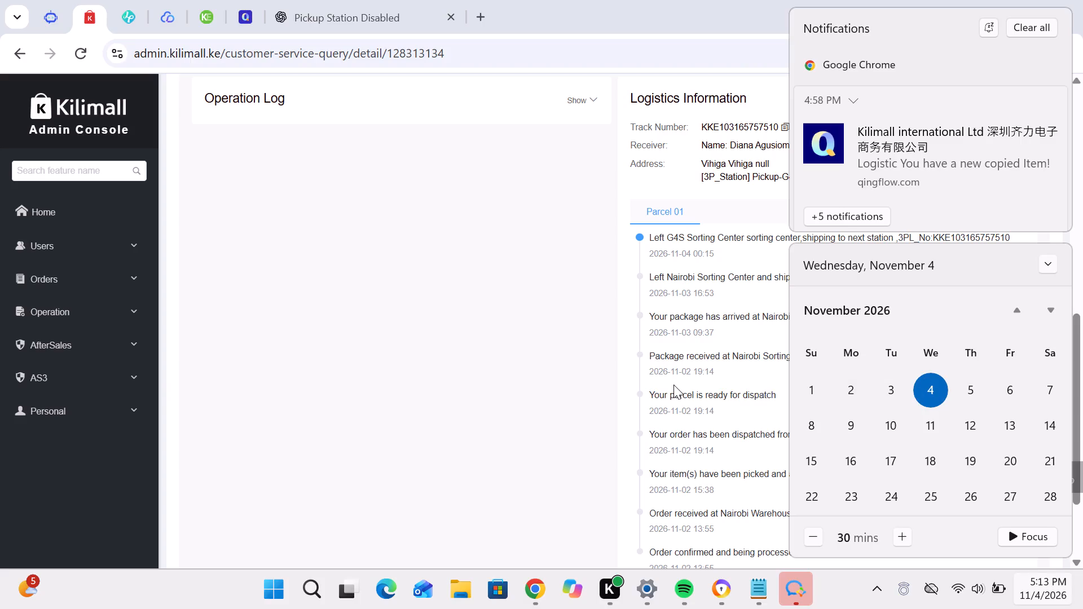
Check the November 2026 system calendar from Monday, November 2 against the parcel's estimated arrival window of 3-6 working days.
{"action": "left_click", "coordinate": [757, 379]}
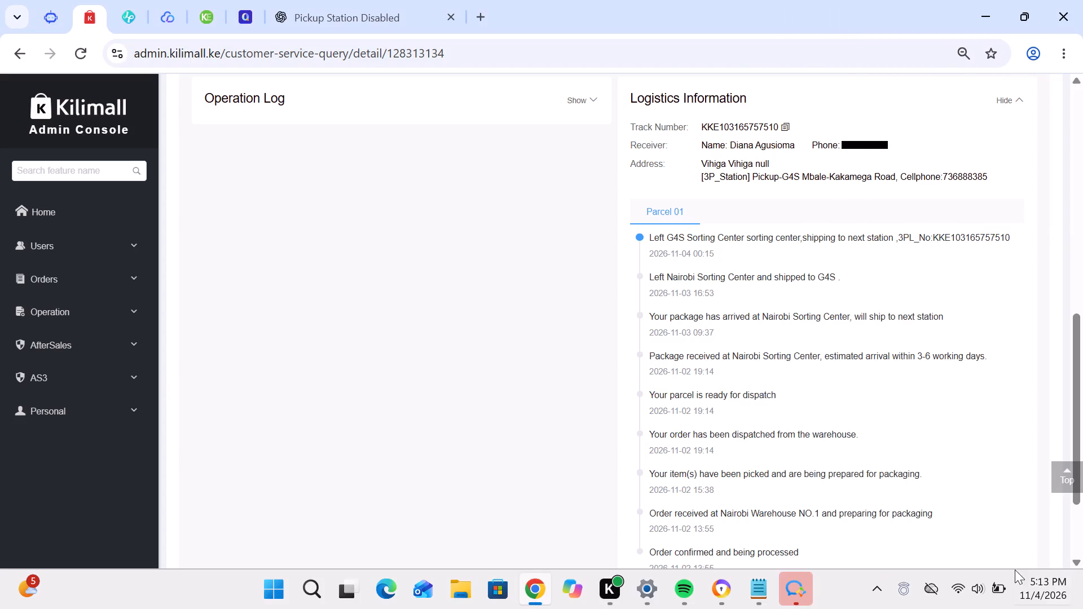
{"action": "left_click", "coordinate": [1046, 592]}
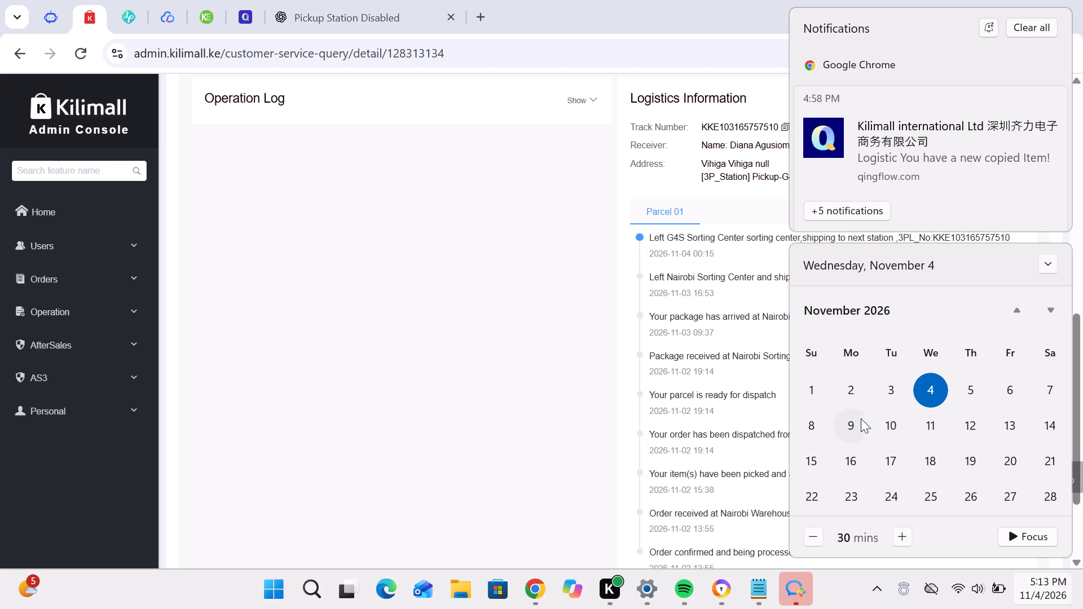
{"action": "left_click", "coordinate": [848, 389]}
{"action": "left_click", "coordinate": [644, 424]}
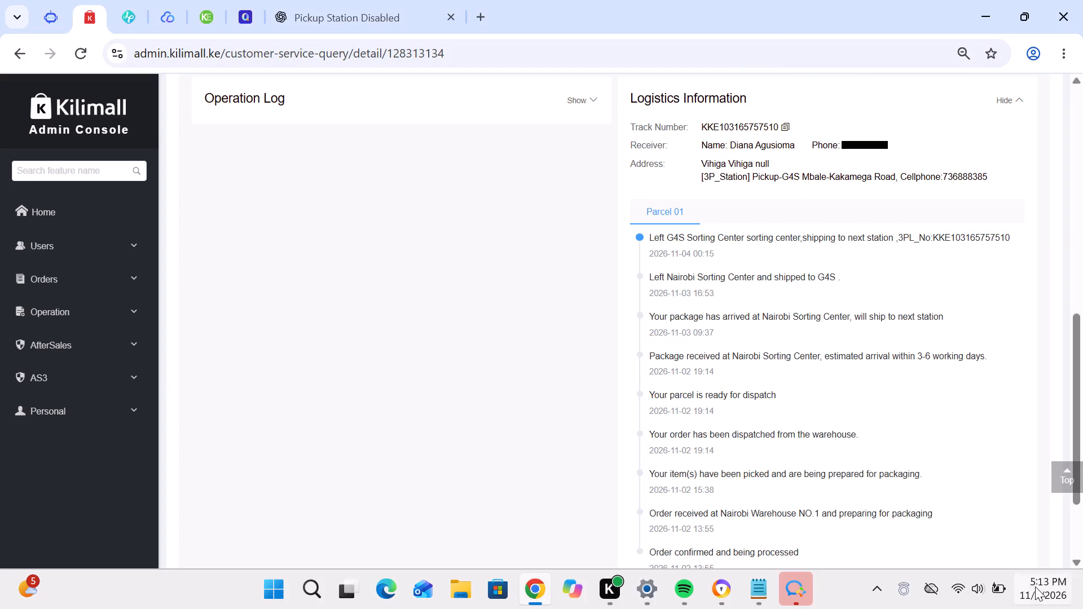
{"action": "left_click", "coordinate": [1035, 586]}
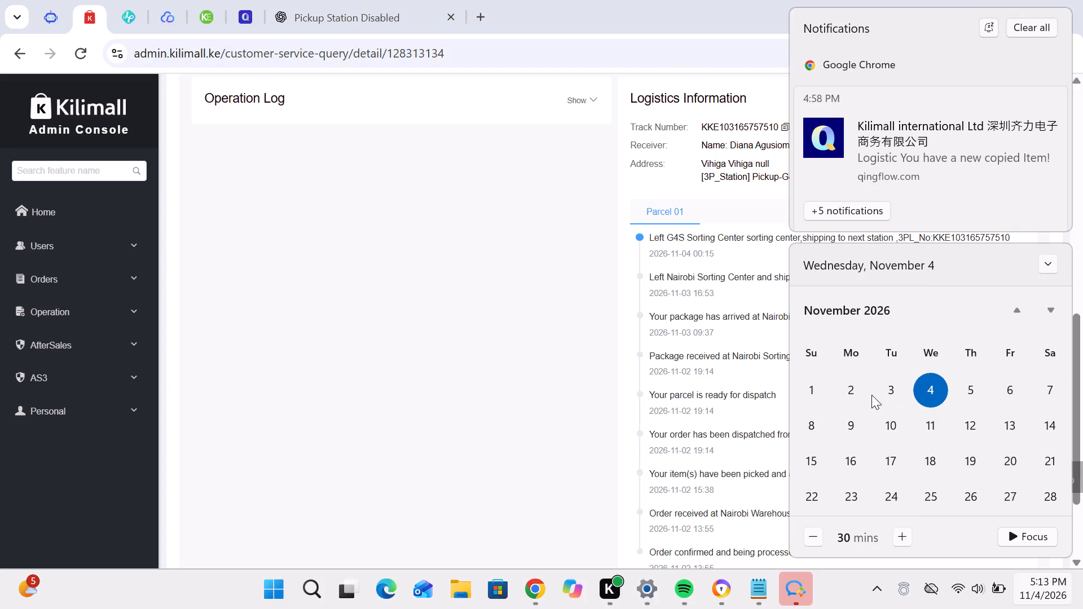
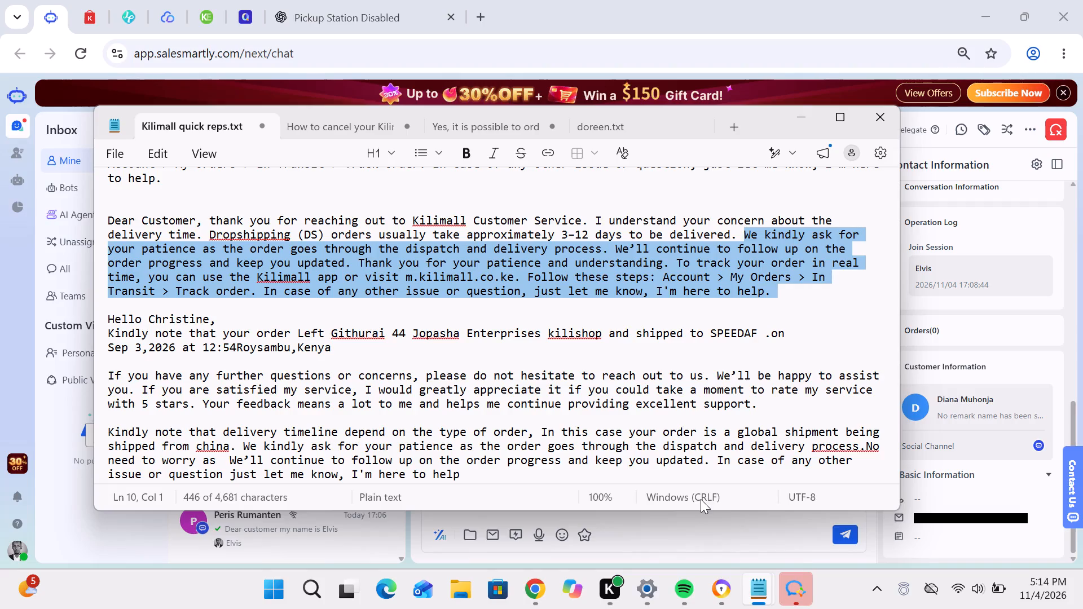
Copy the selected saved dropshipping reply text from "We kindly ask for your patience" through "I'm here to help.".
{"action": "right_click", "coordinate": [650, 260]}
{"action": "left_click_drag", "start_coordinate": [741, 341], "coordinate": [734, 345]}
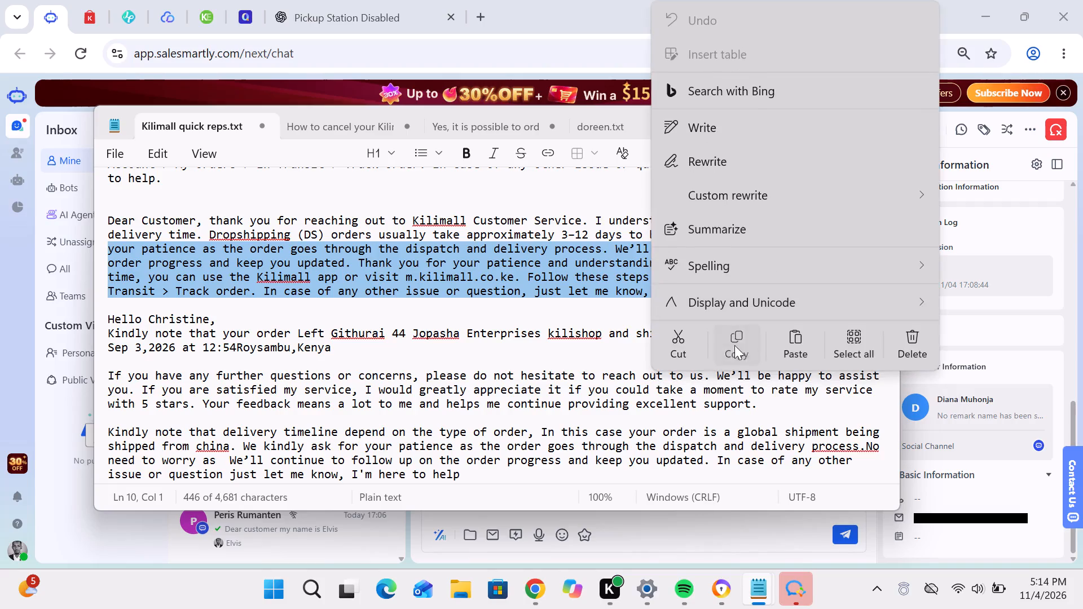
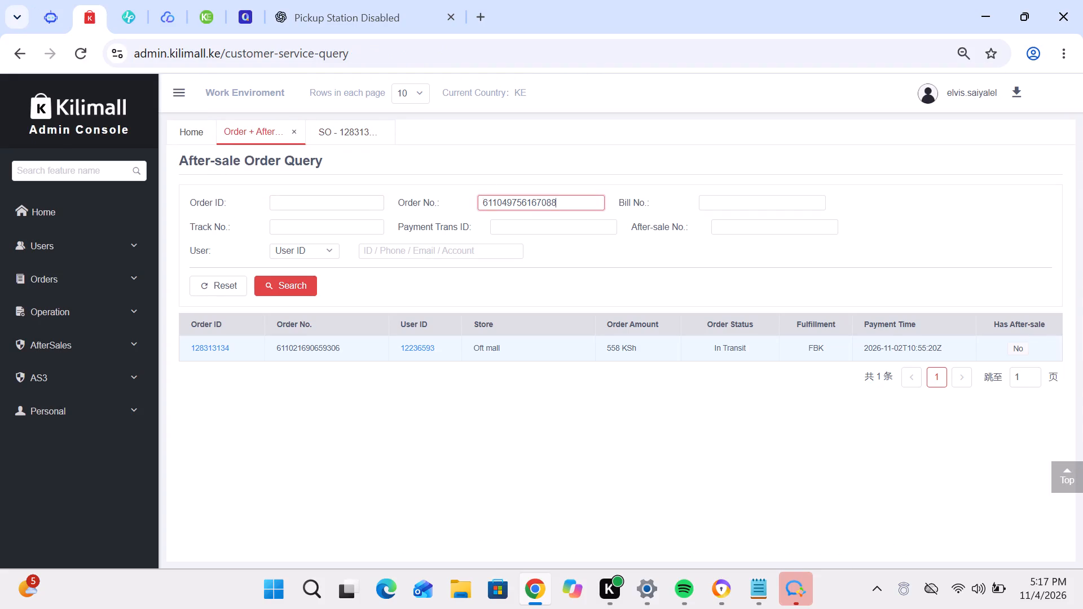
{"action": "left_click", "coordinate": [290, 291]}
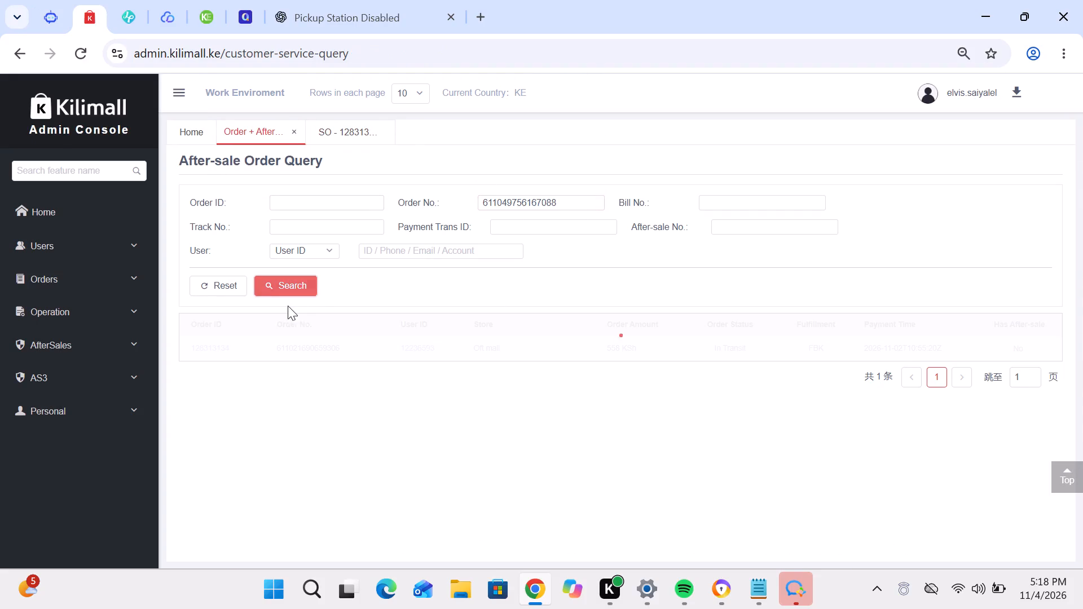
{"action": "left_click", "coordinate": [197, 346]}
{"action": "scroll", "coordinate": [341, 342], "scroll_direction": "down", "scroll_amount": 13}
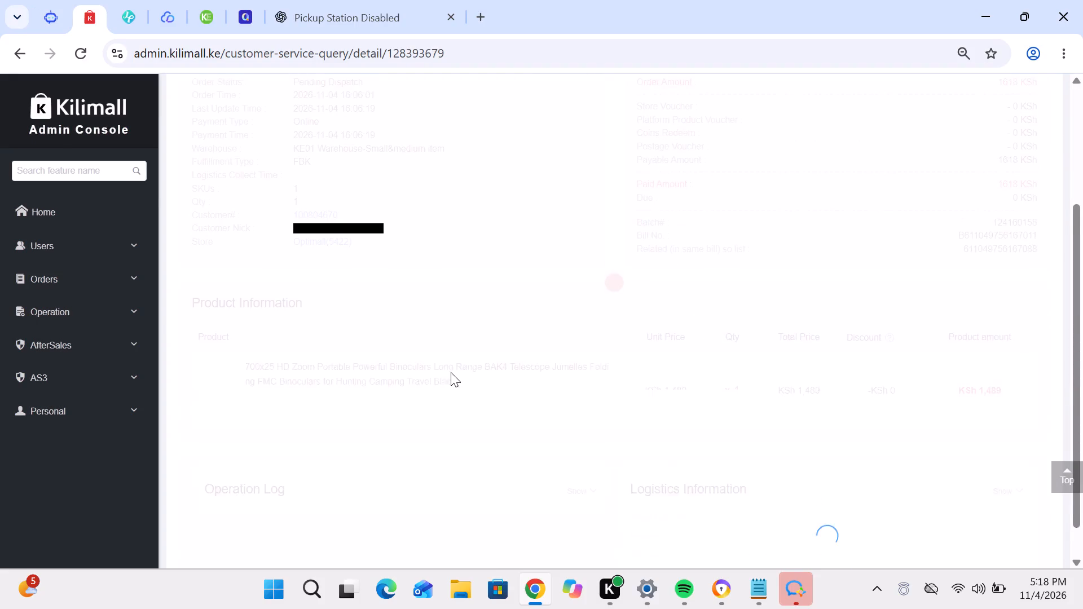
{"action": "scroll", "coordinate": [451, 372], "scroll_direction": "down", "scroll_amount": 4}
{"action": "left_click", "coordinate": [993, 457]}
{"action": "scroll", "coordinate": [872, 448], "scroll_direction": "down", "scroll_amount": 3}
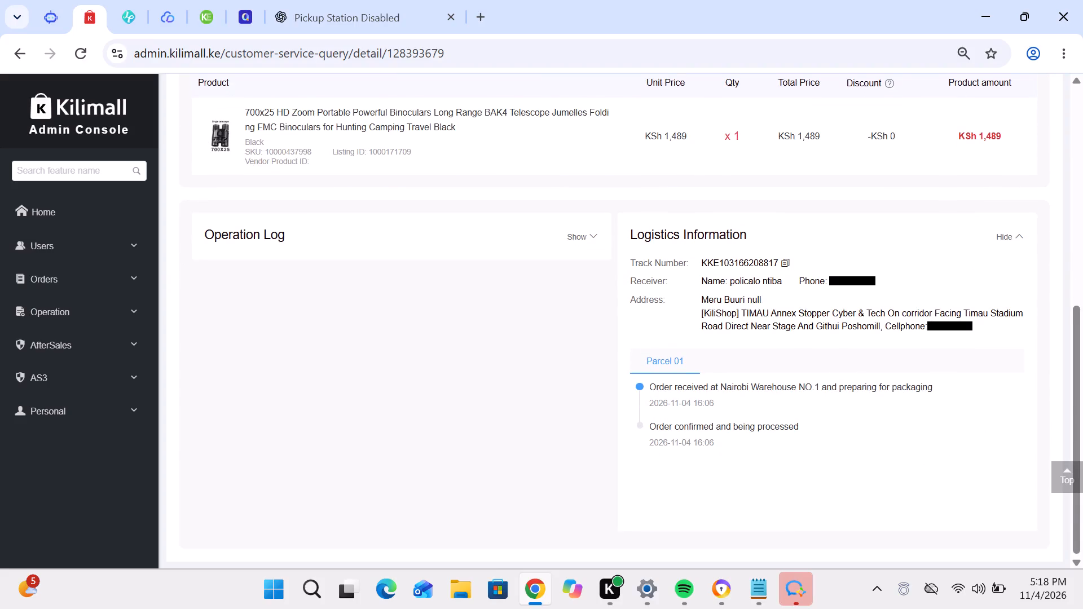
{"action": "scroll", "coordinate": [716, 403], "scroll_direction": "up", "scroll_amount": 2}
{"action": "scroll", "coordinate": [716, 403], "scroll_direction": "down", "scroll_amount": 2}
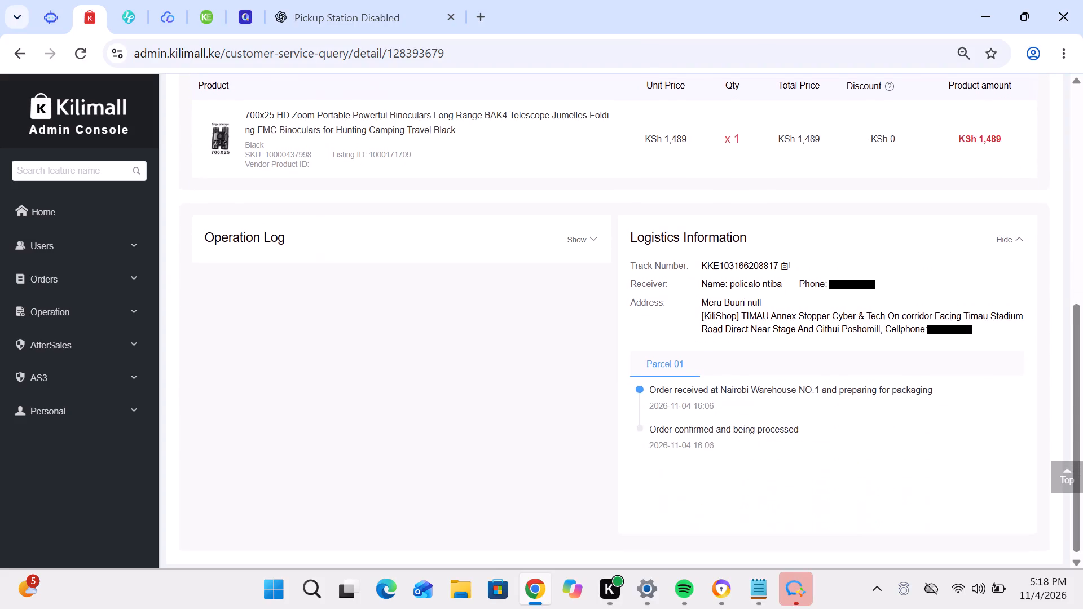
Copy the latest parcel tracking status, "Order received at Nairobi Warehouse NO.1 and preparing for packaging".
{"action": "left_click_drag", "start_coordinate": [649, 384], "coordinate": [815, 391]}
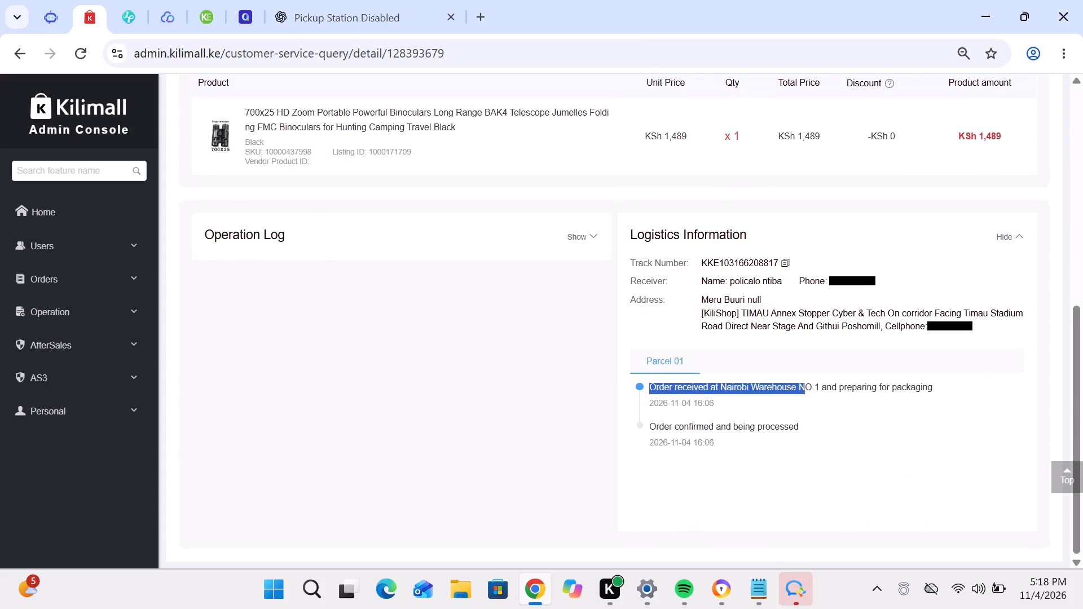
{"action": "left_click_drag", "start_coordinate": [815, 391], "coordinate": [937, 391]}
{"action": "right_click", "coordinate": [890, 388]}
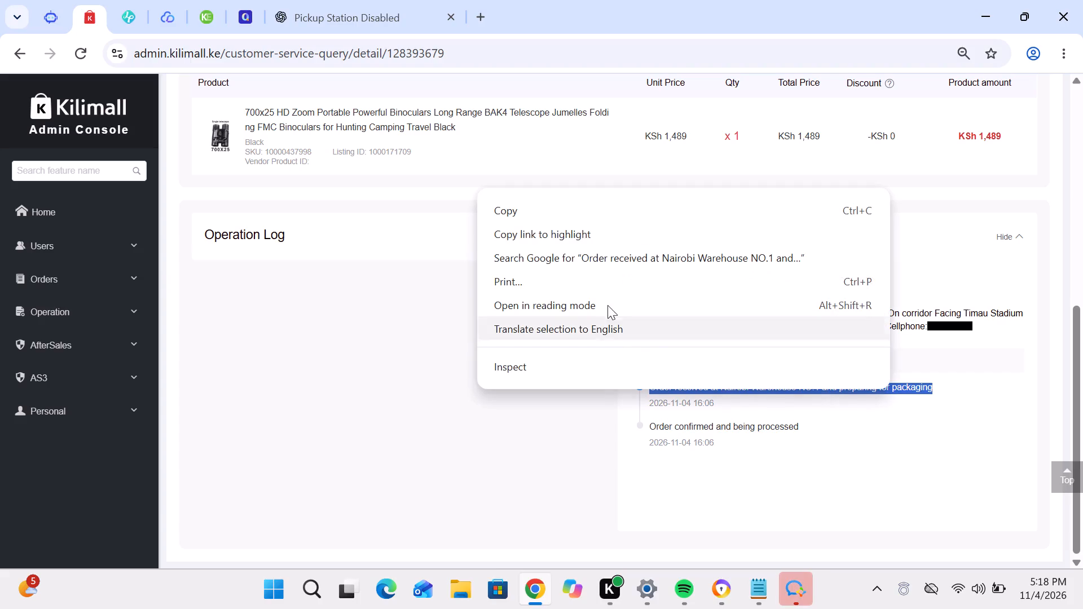
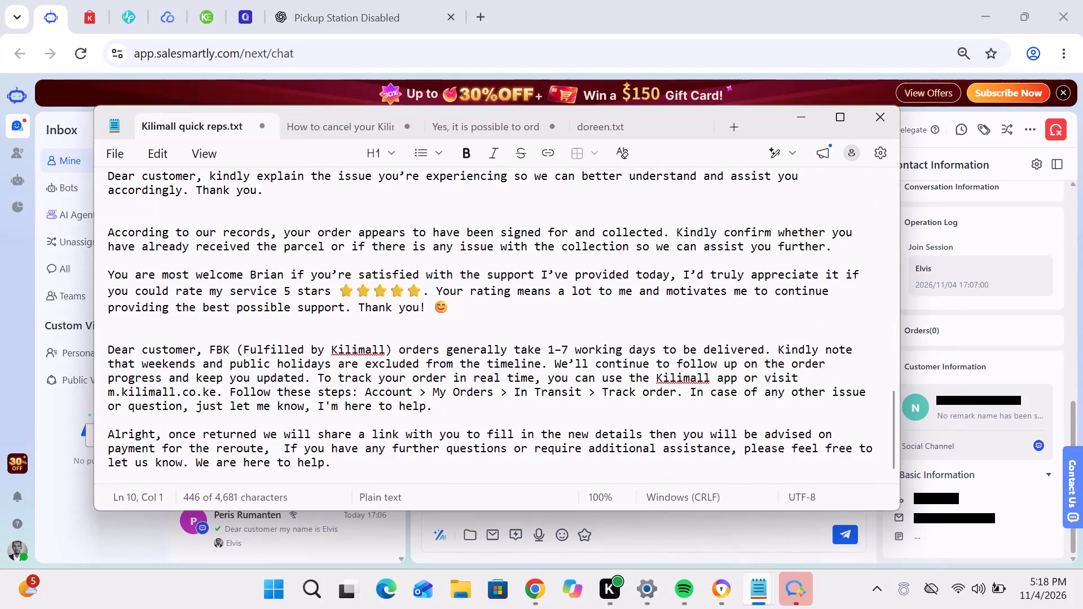
Select the saved FBK delivery-timeline reply in Kilimall quick reps.txt, from "FBK (Fulfilled by Kilimall)" through "I'm here to help.".
{"action": "left_click_drag", "start_coordinate": [451, 403], "coordinate": [210, 347]}
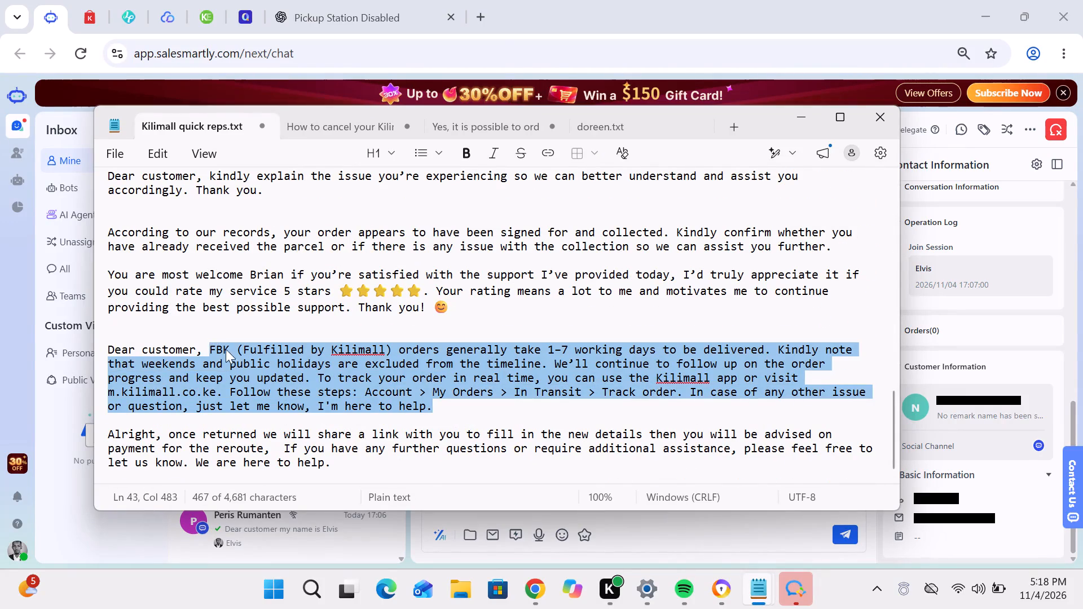